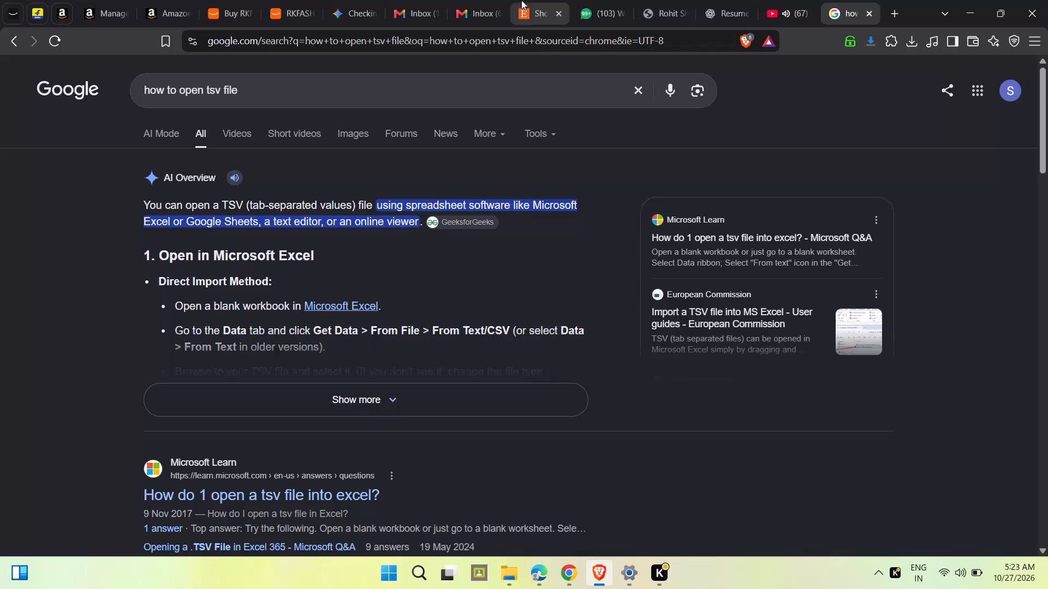
# Close the web search page about opening TSV files.
pyautogui.click(870, 17)
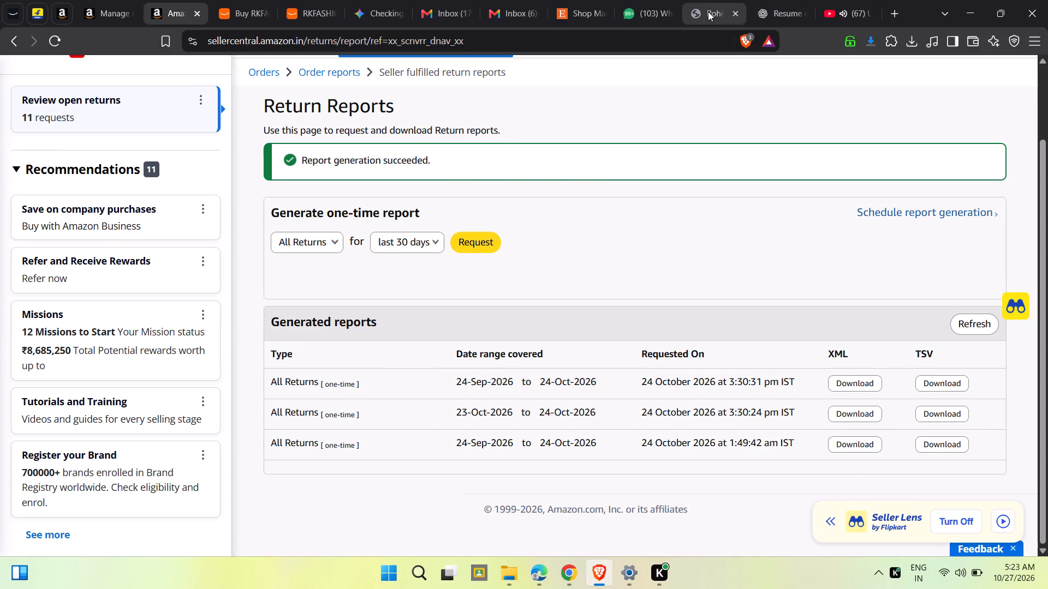
# Check the Etsy Shop Manager dashboard of YoginVastraStudio and reload it.
pyautogui.click(708, 11)
pyautogui.click(562, 7)
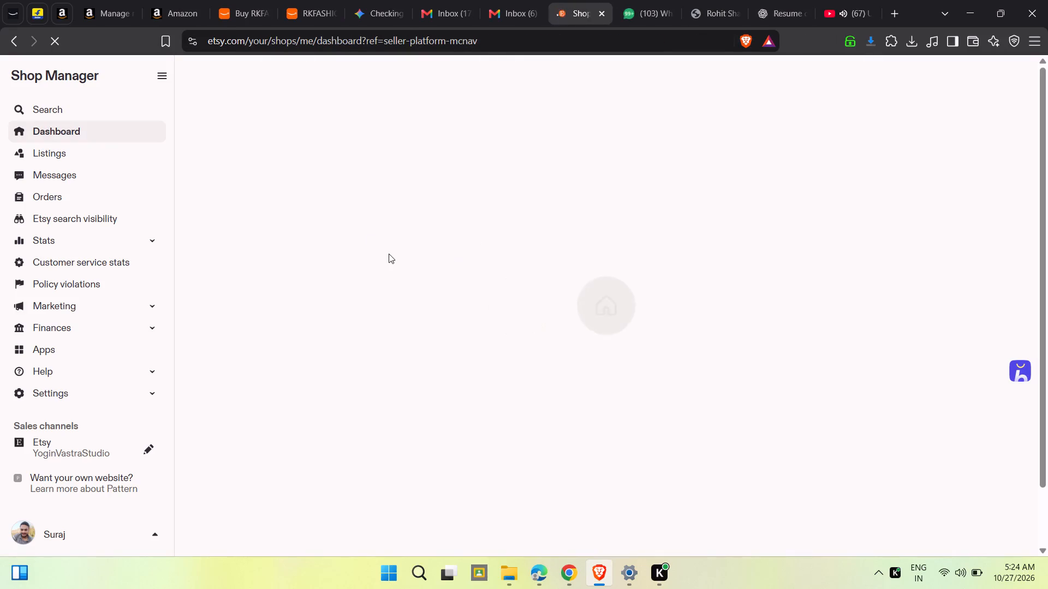
pyautogui.scroll(-1, 321, 340)
pyautogui.scroll(5, 321, 340)
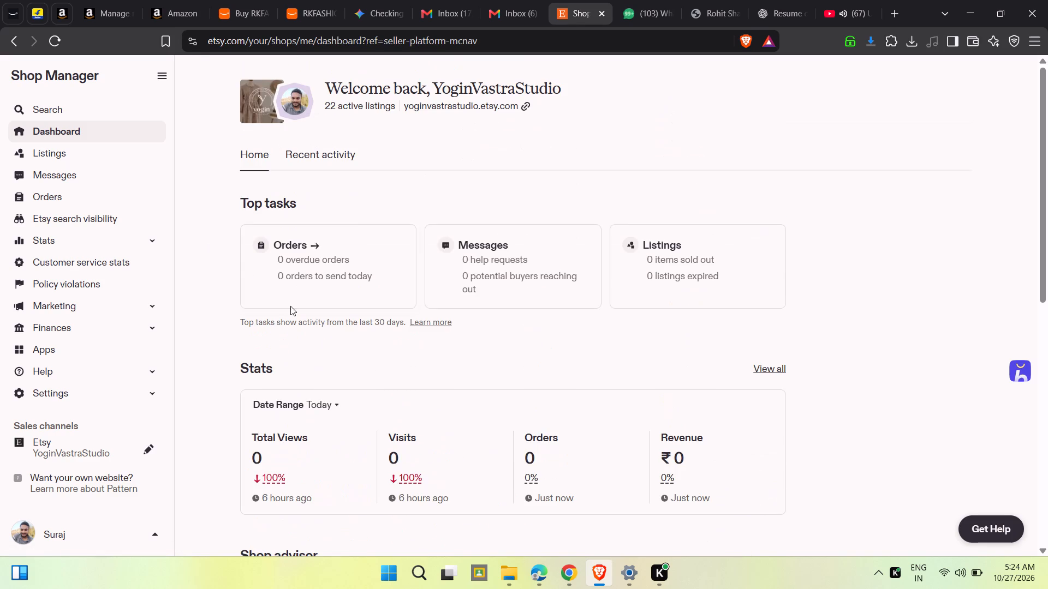
pyautogui.click(51, 46)
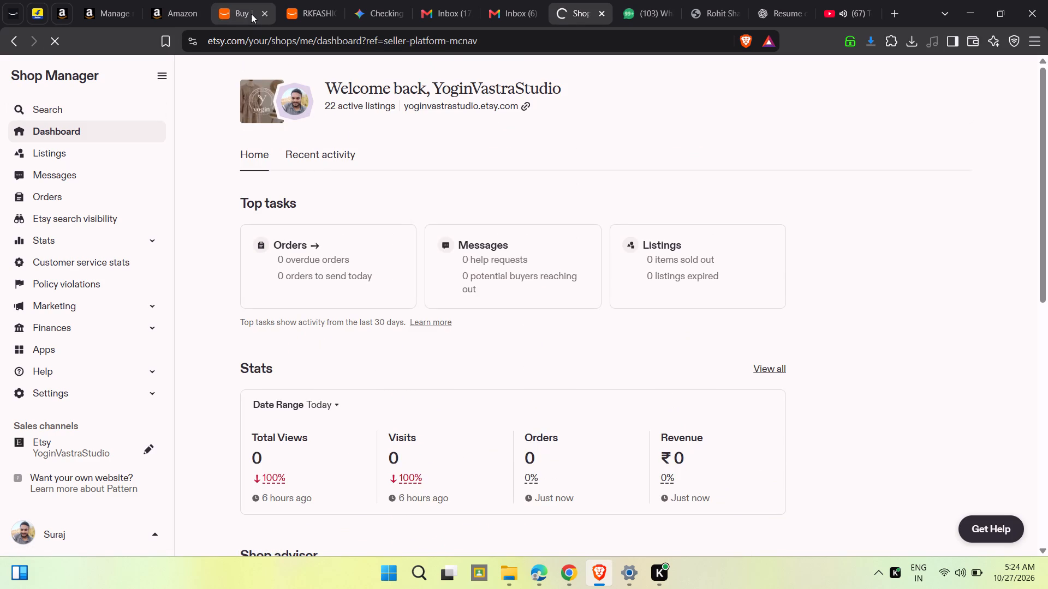
# From the Amazon Seller Central return reports page, go to Manage Orders and show the Sent Easy Ship orders, dismissing the Easy Ship introduction.
pyautogui.click(109, 10)
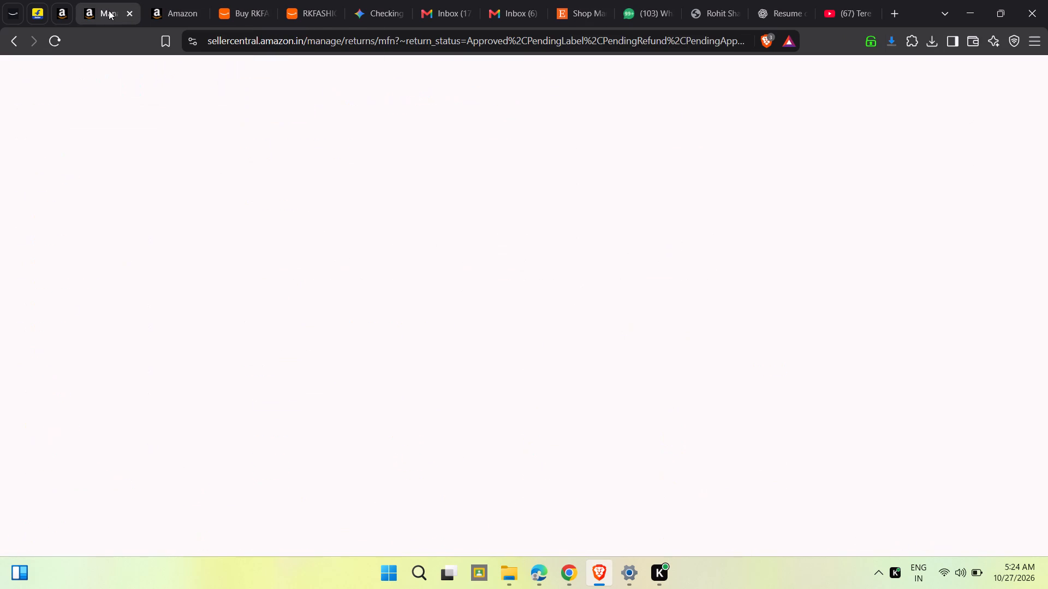
pyautogui.click(172, 9)
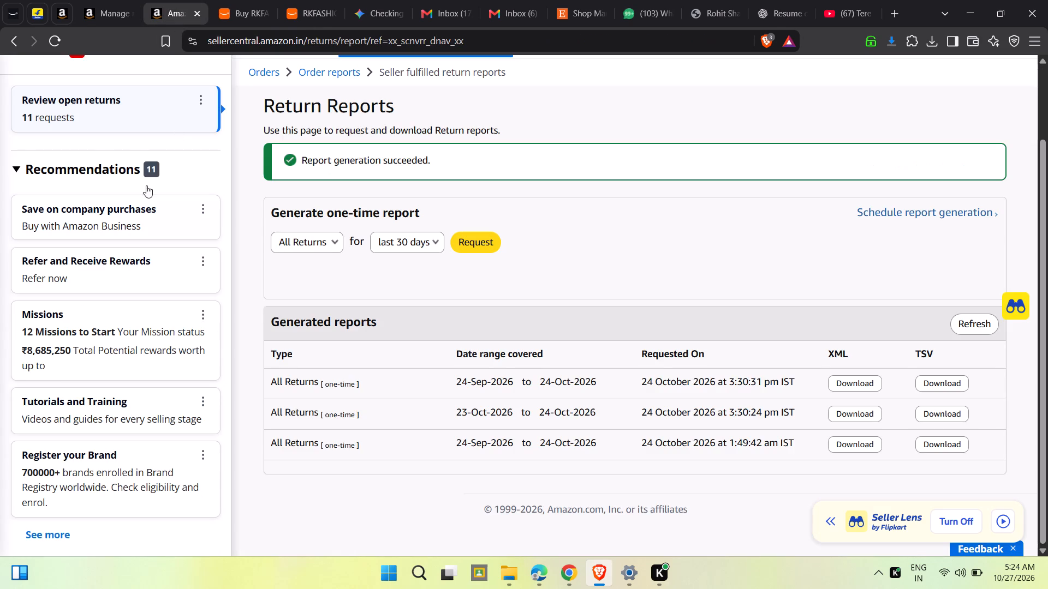
pyautogui.scroll(5, 181, 259)
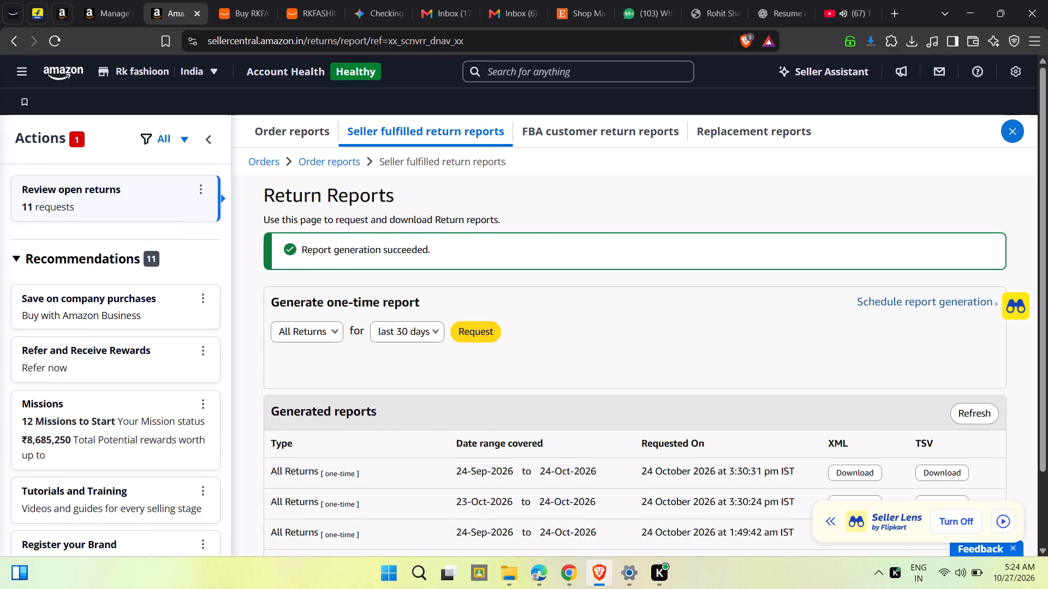
pyautogui.click(21, 74)
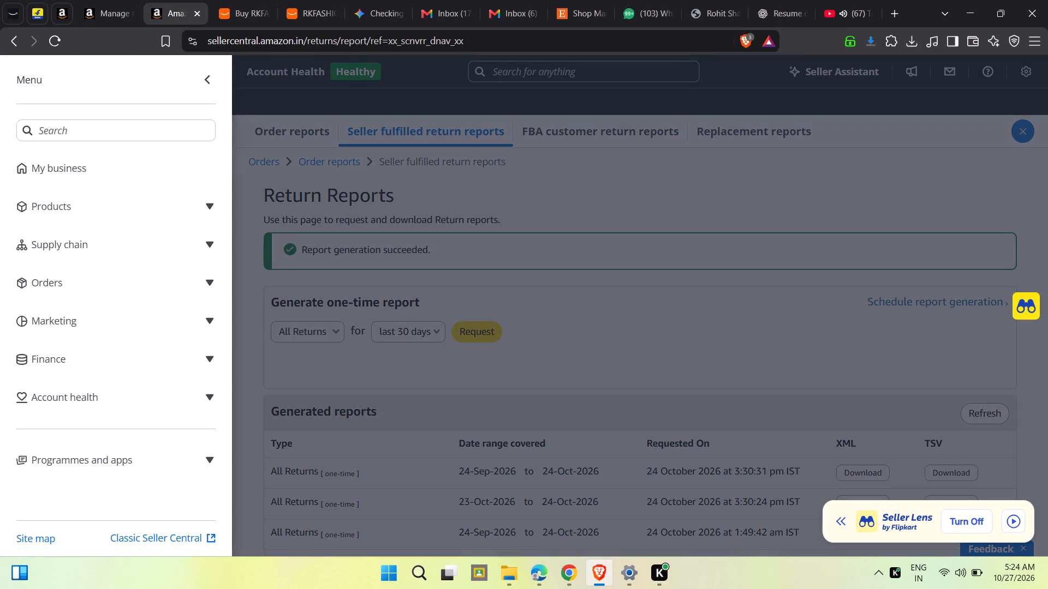
pyautogui.click(62, 280)
pyautogui.click(76, 328)
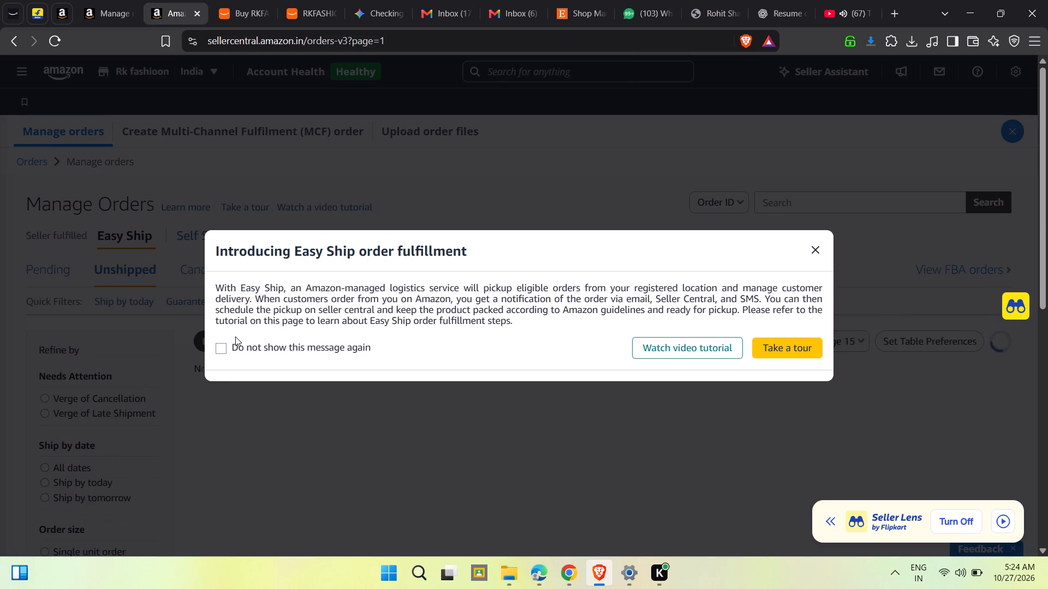
pyautogui.click(818, 249)
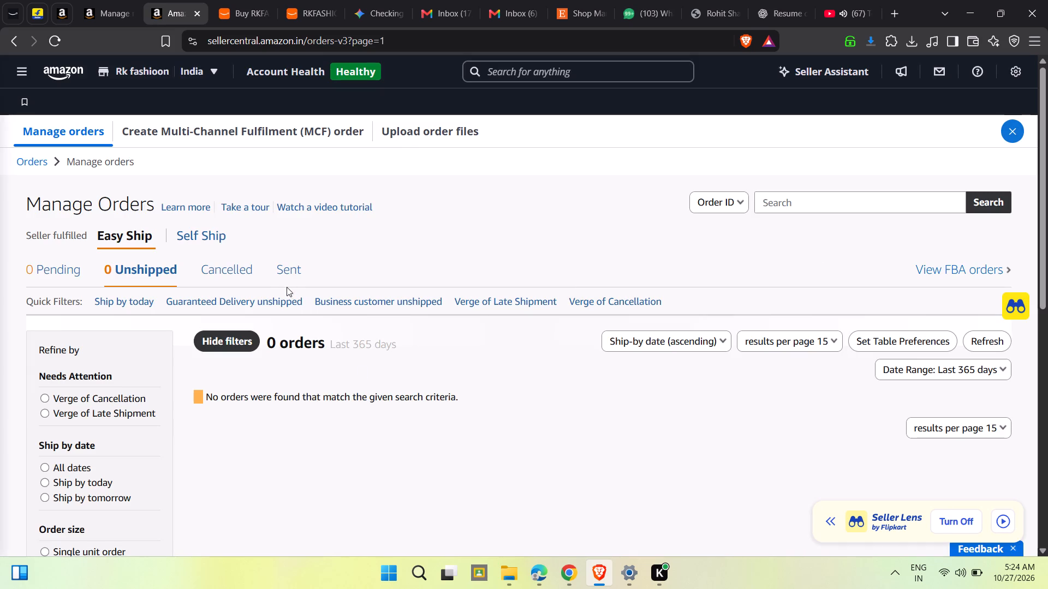
pyautogui.click(289, 274)
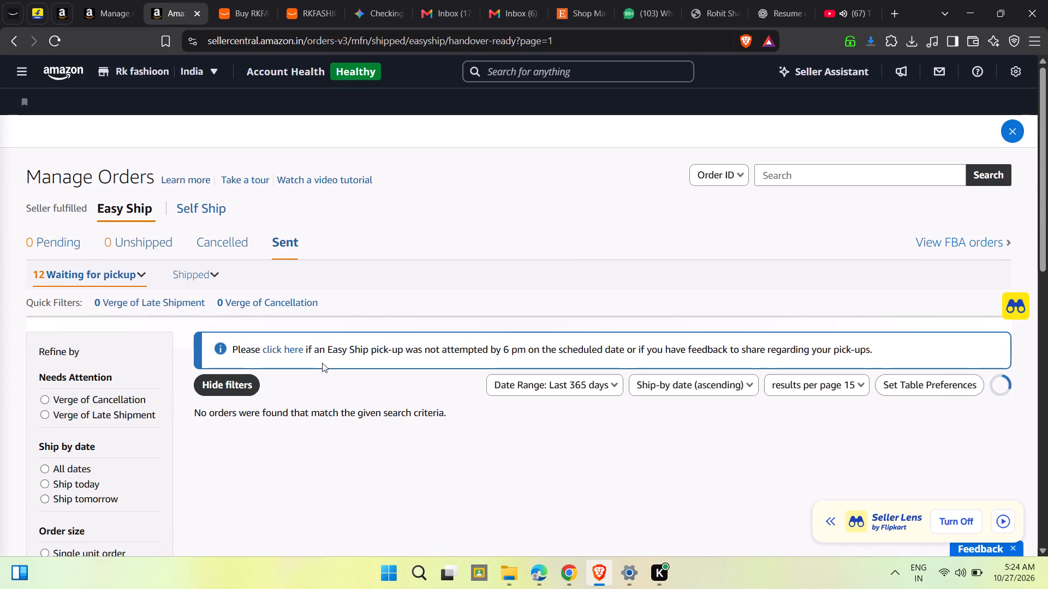
# Dismiss the bulk label printing notice and examine the products, SKUs, quantities and ship-by dates of all Easy Ship orders waiting for pickup.
pyautogui.scroll(-2, 322, 363)
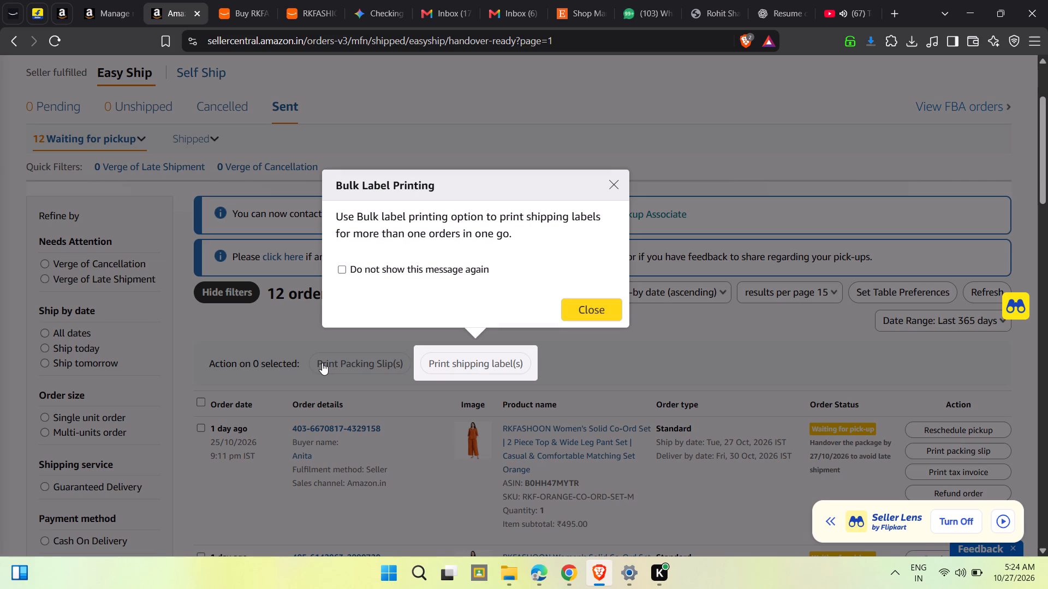
pyautogui.click(609, 182)
pyautogui.scroll(-2, 479, 301)
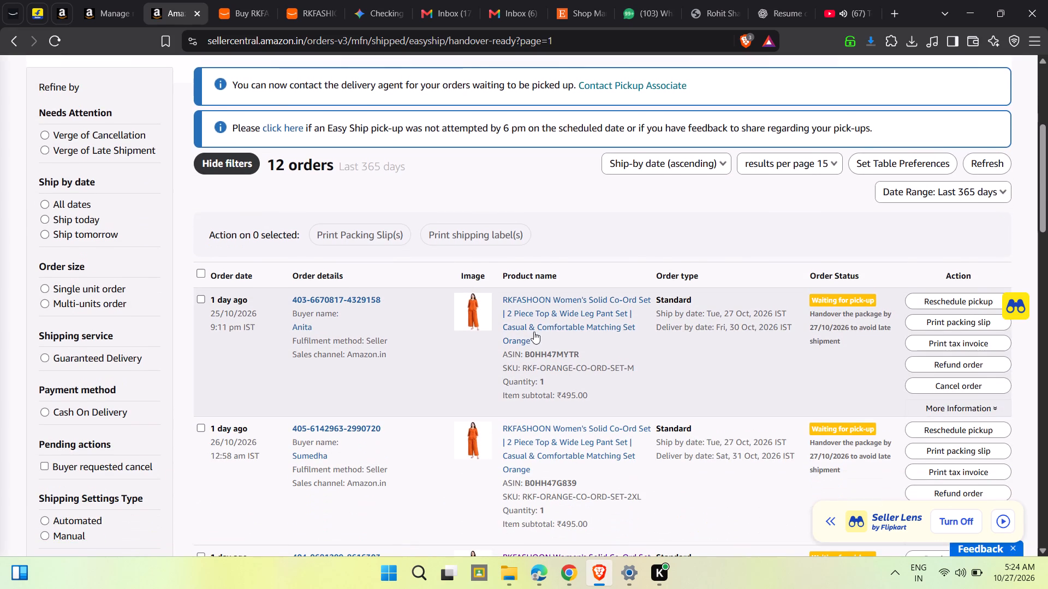
pyautogui.scroll(-2, 528, 363)
pyautogui.scroll(-1, 555, 415)
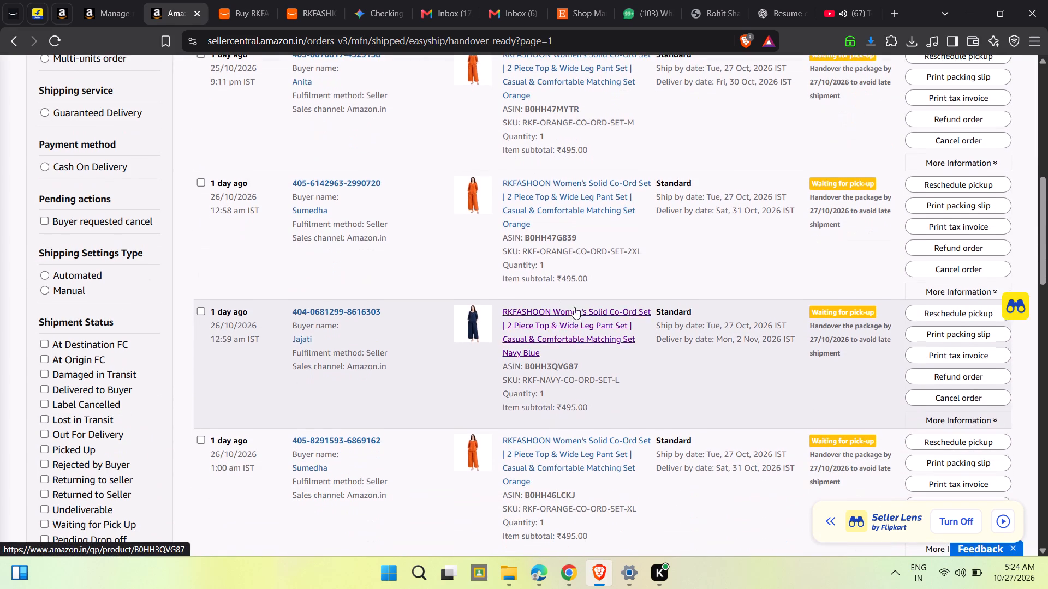
pyautogui.scroll(-2, 573, 227)
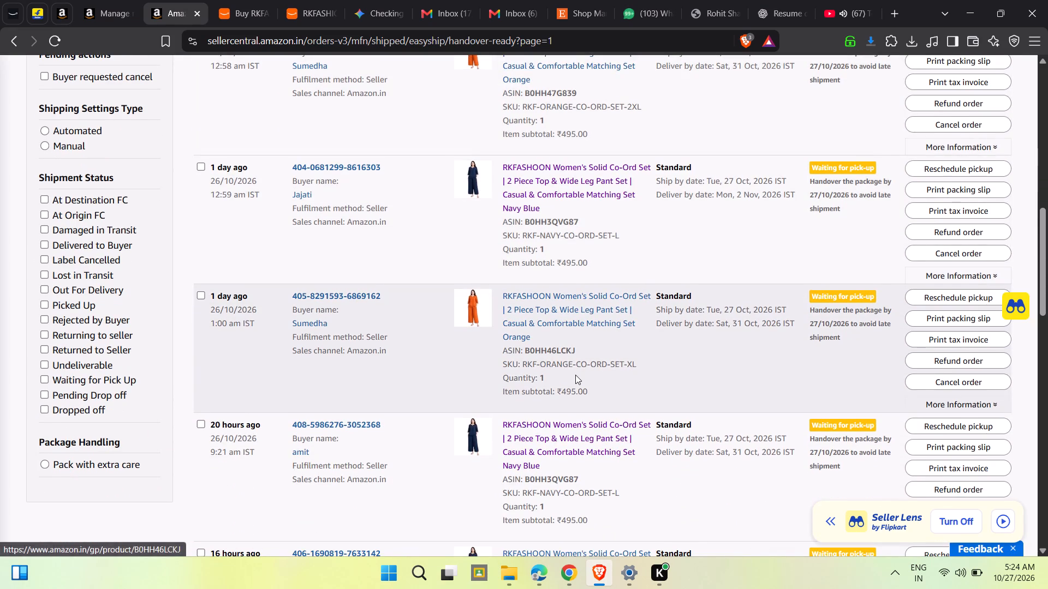
pyautogui.scroll(-2, 575, 375)
pyautogui.scroll(-2, 583, 252)
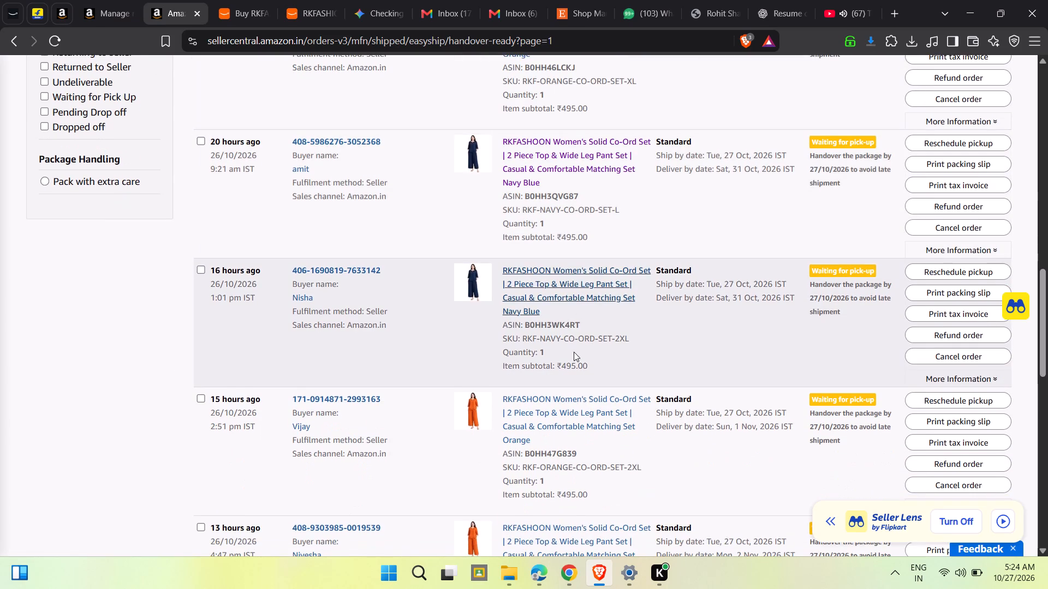
pyautogui.scroll(-6, 574, 352)
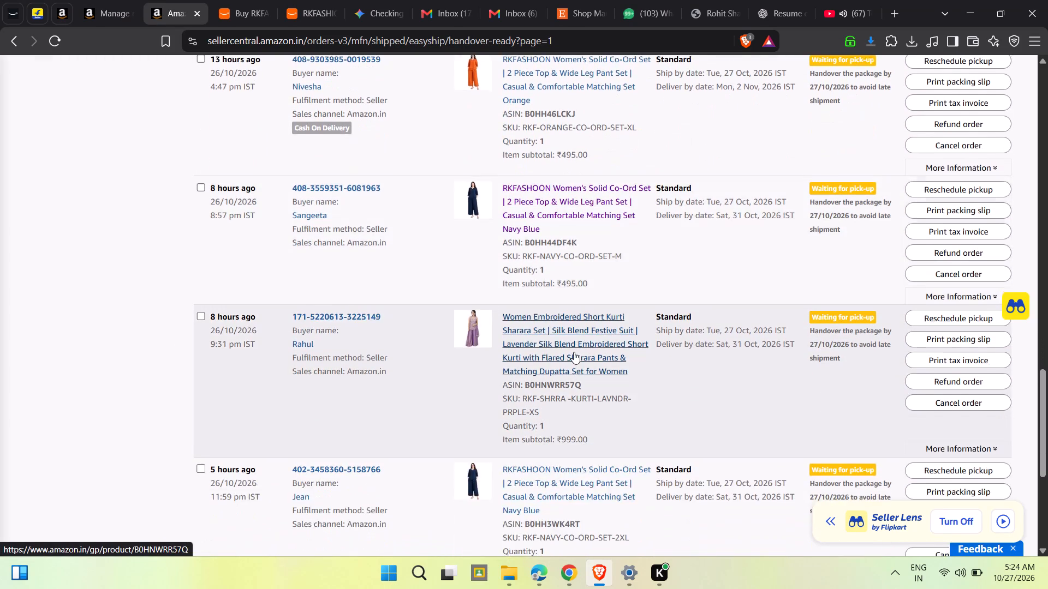
pyautogui.scroll(-2, 574, 352)
pyautogui.scroll(-3, 571, 414)
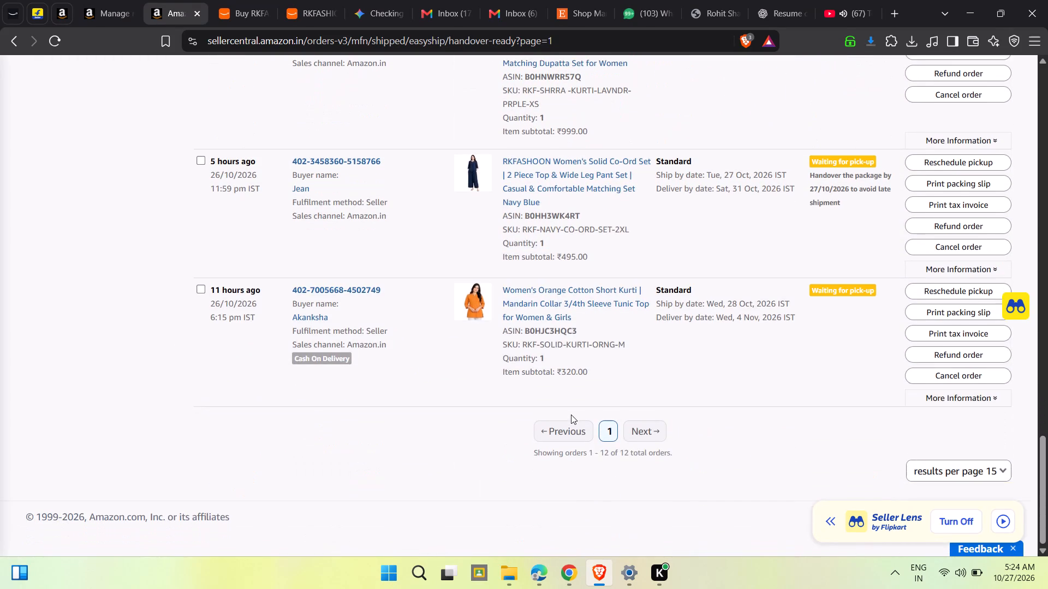
pyautogui.scroll(-1, 571, 414)
pyautogui.scroll(1, 571, 414)
pyautogui.scroll(-2, 552, 363)
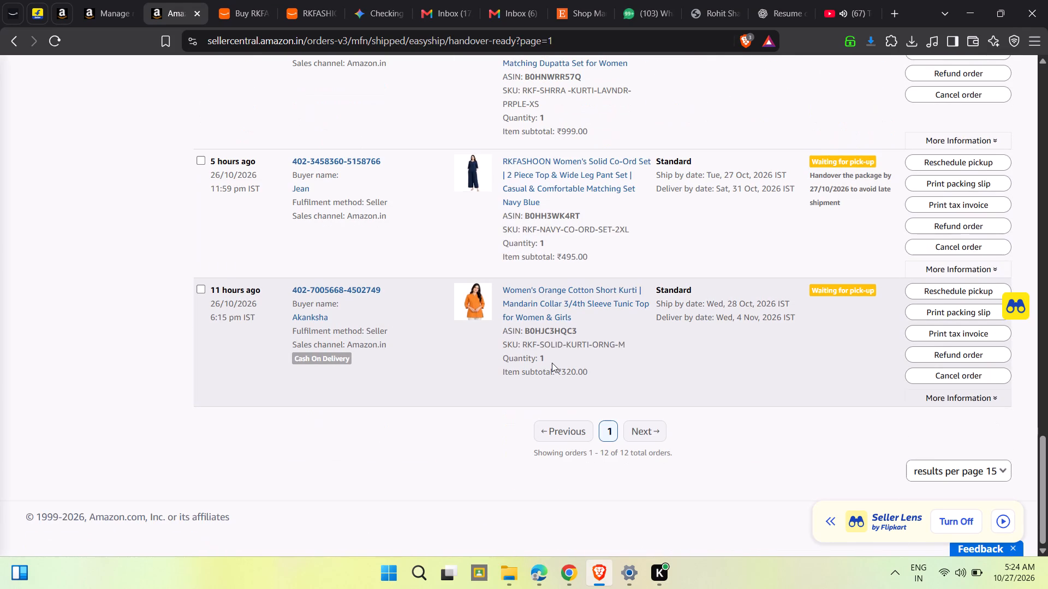
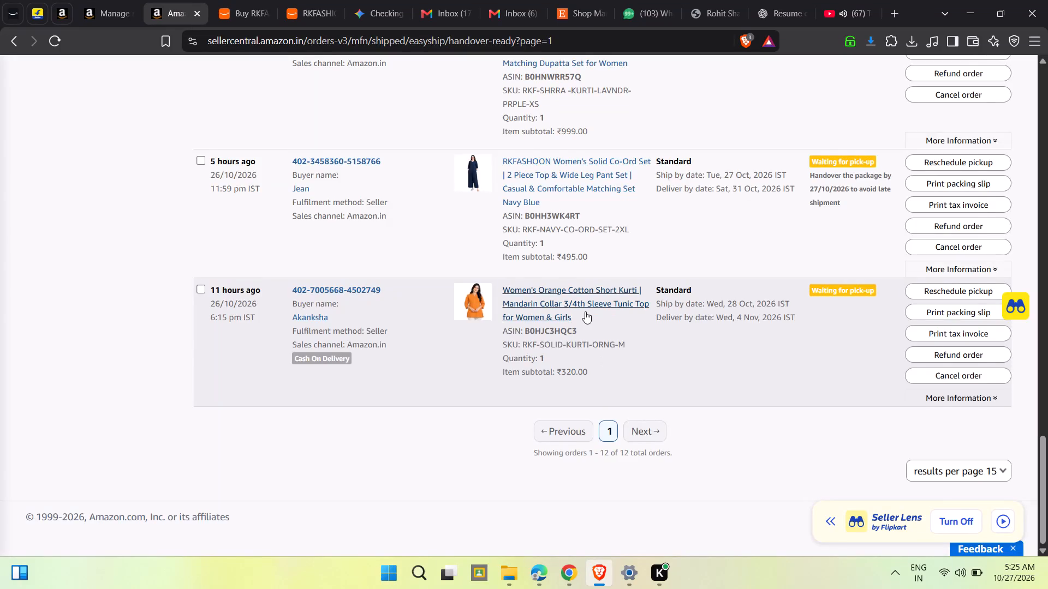
# Recheck the Easy Ship orders waiting for pickup from the last to the first, reading each product's colour, SKU size and quantity.
pyautogui.scroll(1, 585, 311)
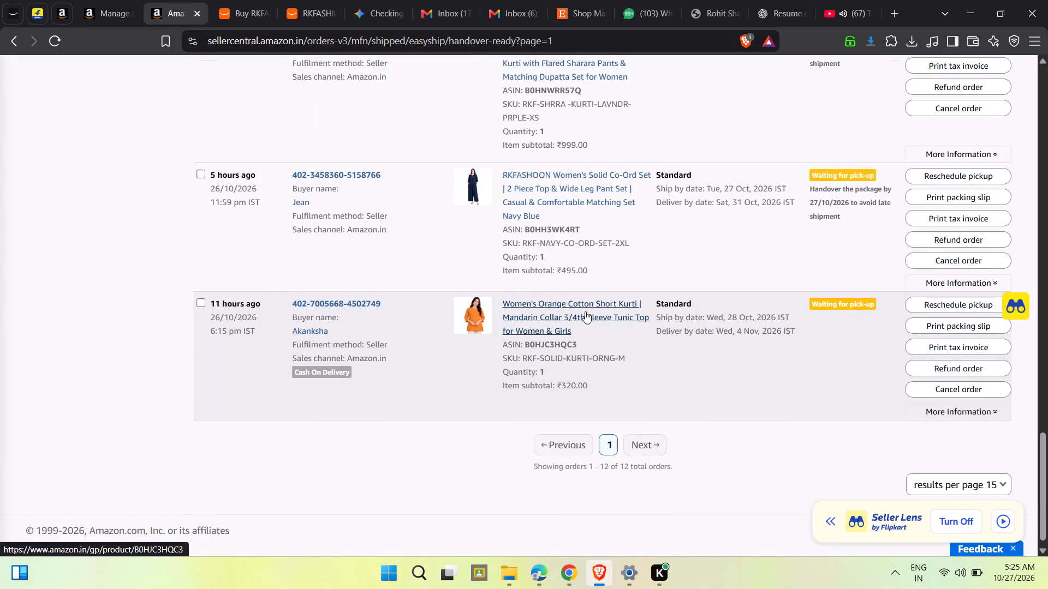
pyautogui.scroll(4, 585, 311)
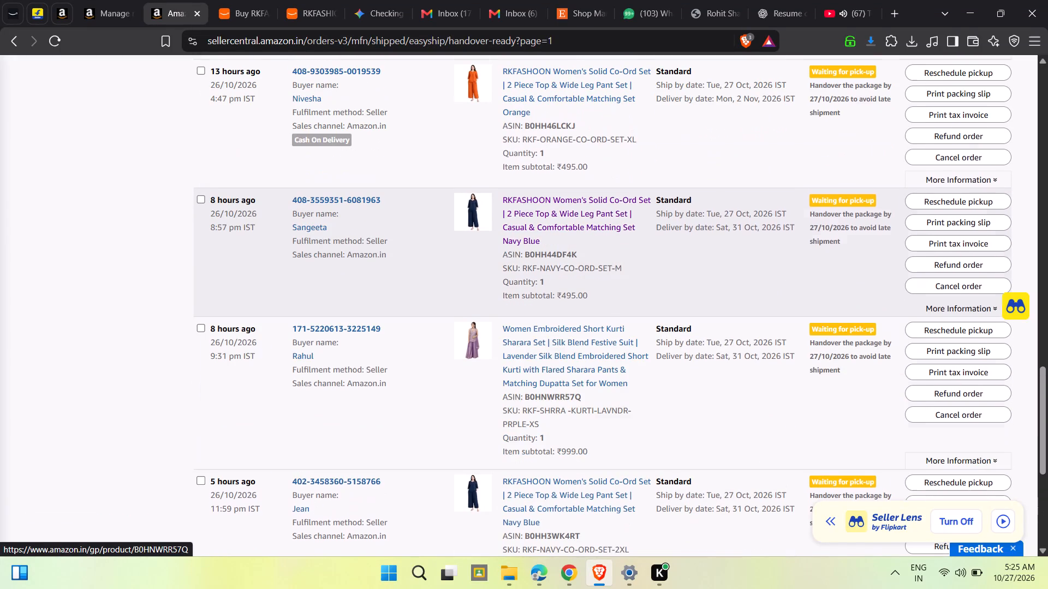
pyautogui.scroll(1, 573, 297)
pyautogui.scroll(1, 556, 367)
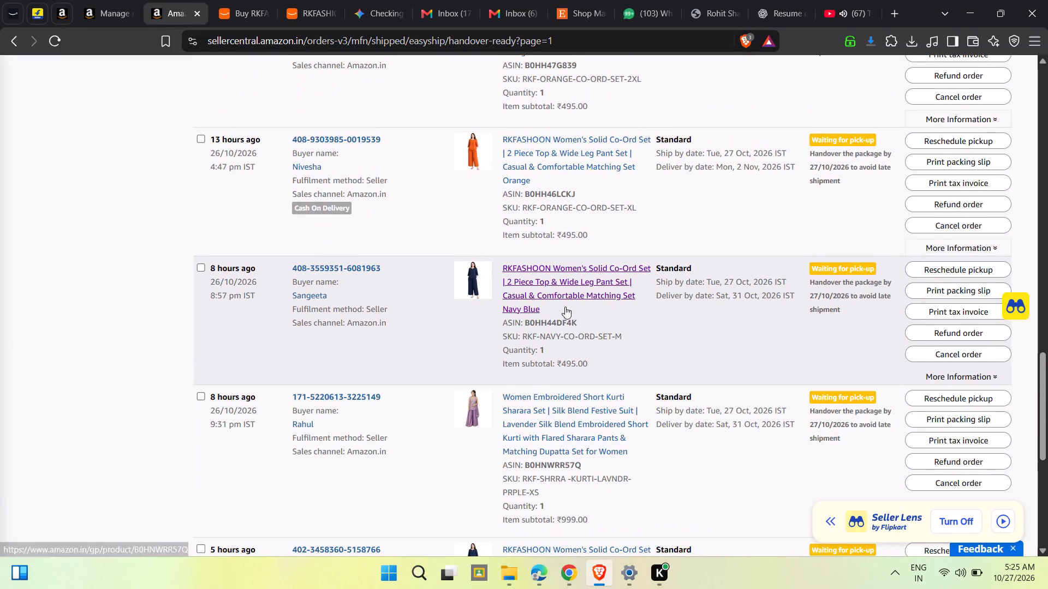
pyautogui.scroll(1, 559, 308)
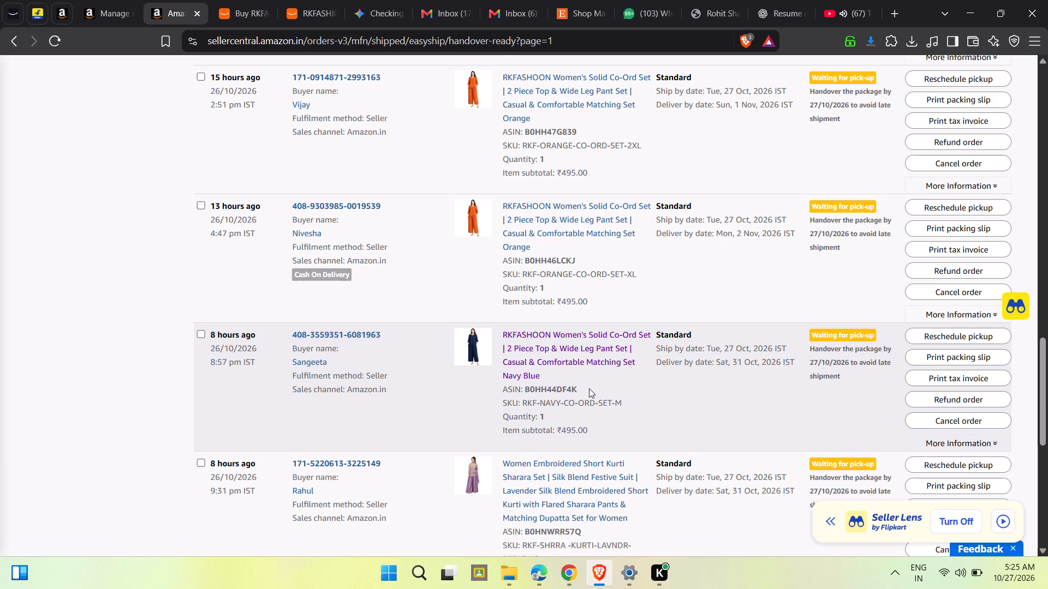
pyautogui.scroll(2, 589, 388)
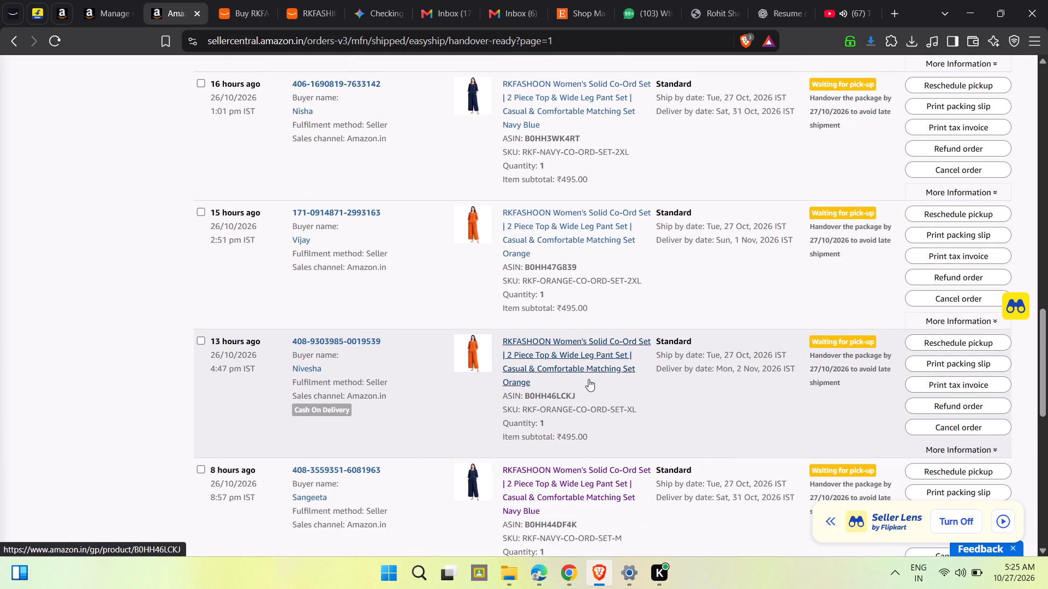
pyautogui.scroll(1, 588, 379)
pyautogui.scroll(-1, 591, 419)
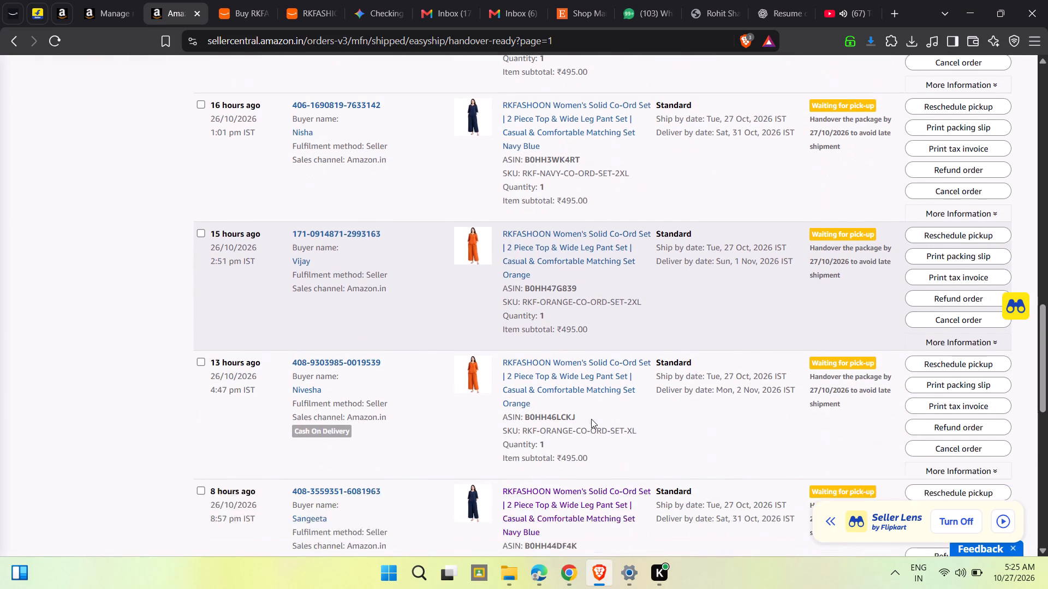
pyautogui.scroll(-1, 591, 419)
pyautogui.scroll(4, 590, 381)
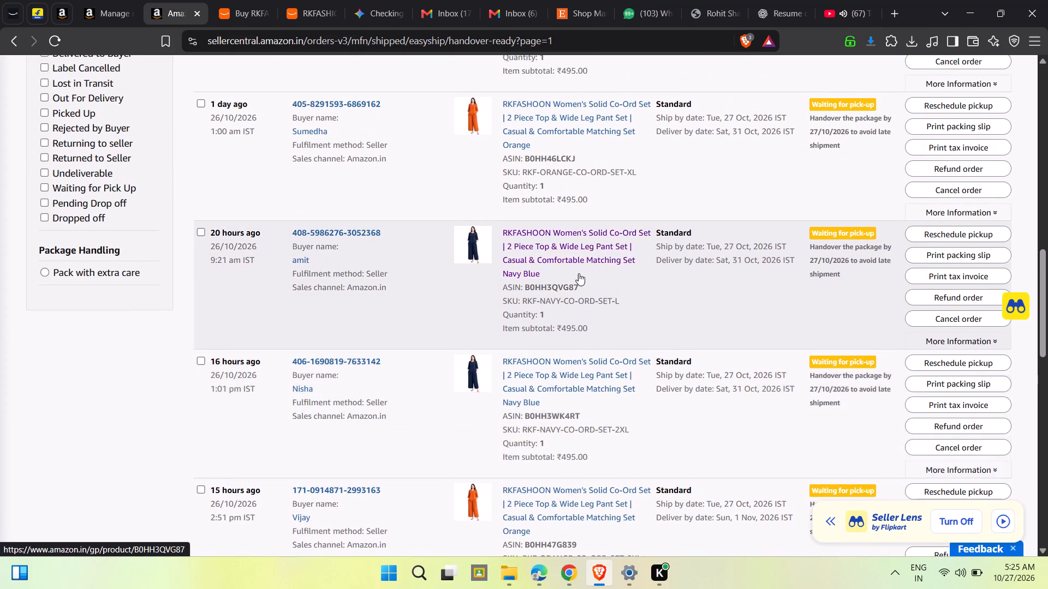
pyautogui.scroll(4, 579, 273)
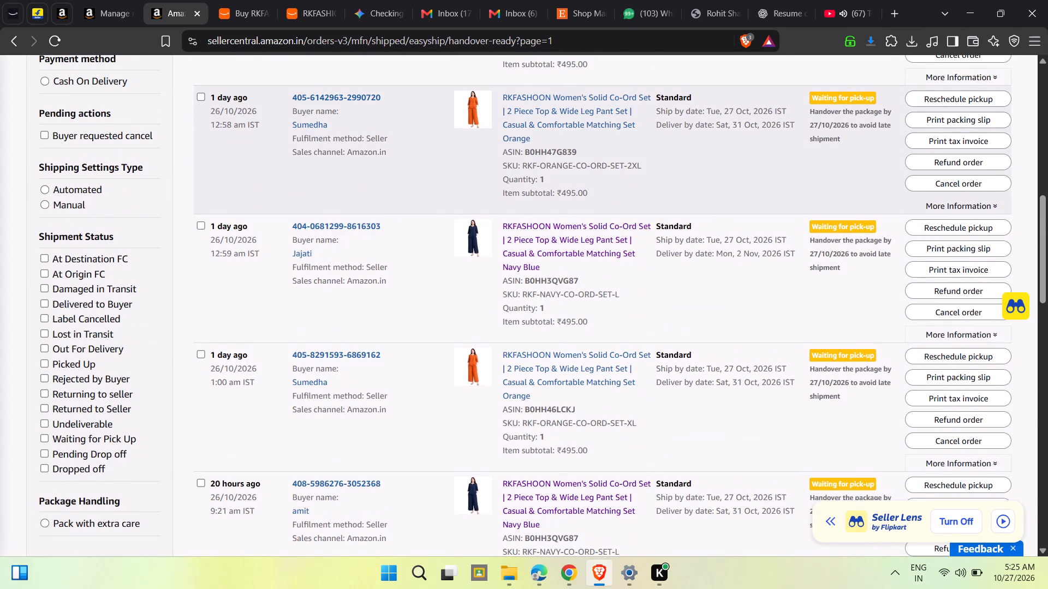
pyautogui.scroll(1, 564, 167)
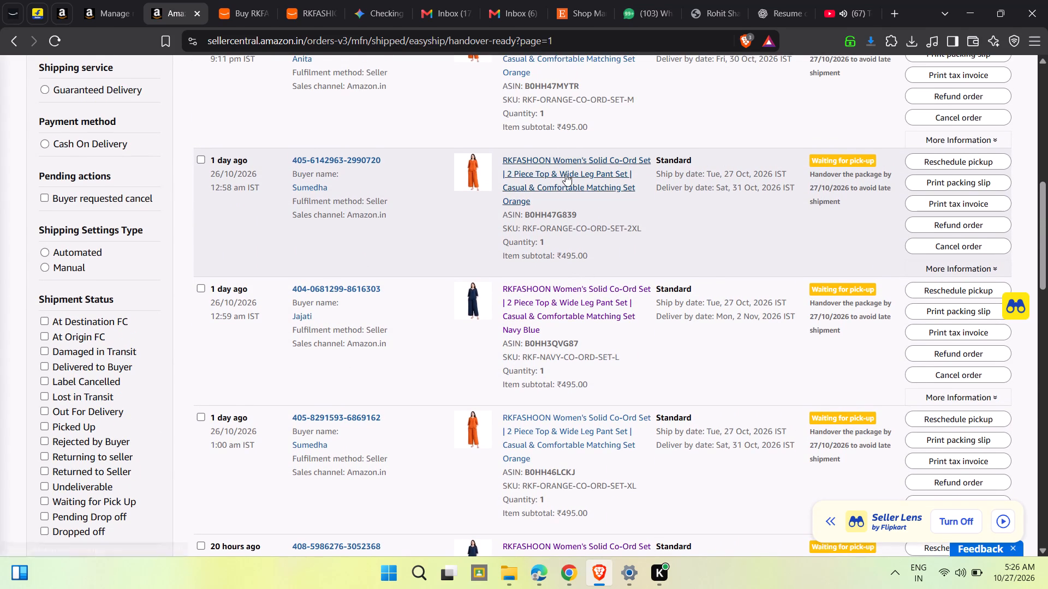
pyautogui.scroll(2, 565, 174)
pyautogui.scroll(-1, 564, 167)
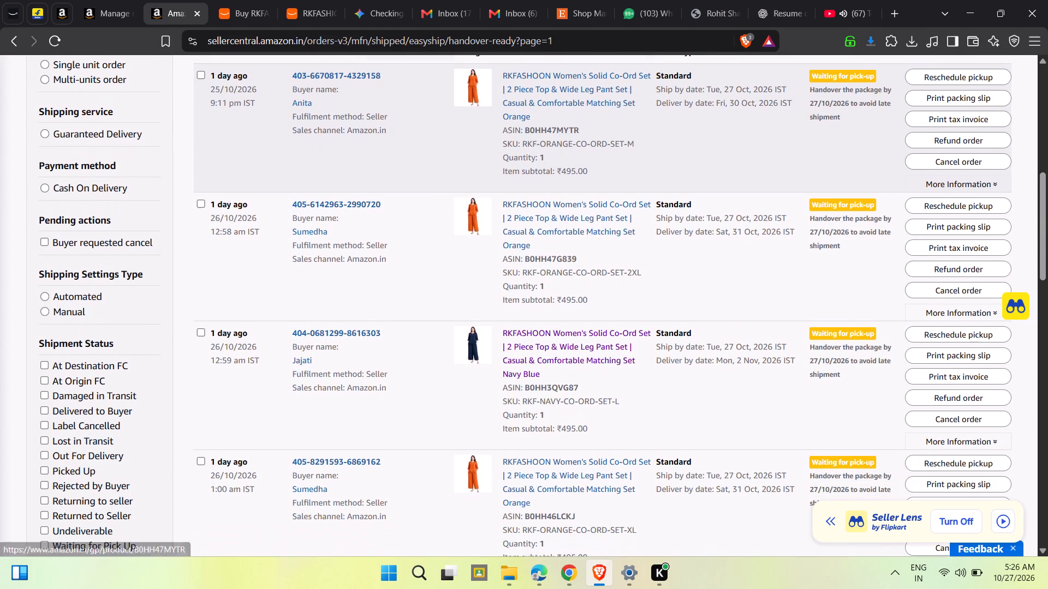
pyautogui.scroll(1, 576, 173)
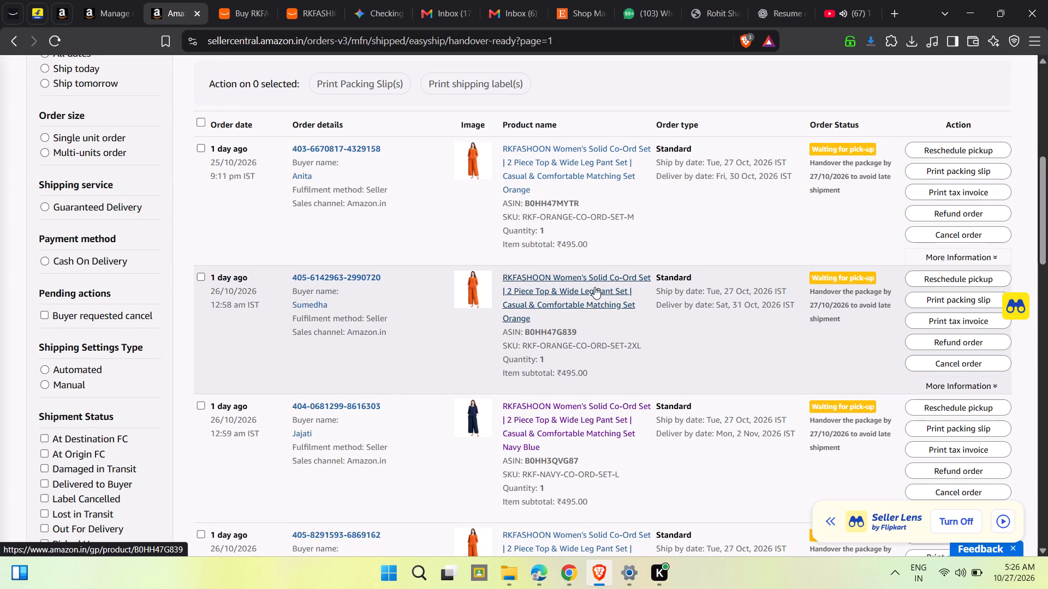
# Go through the waiting-for-pickup orders from the first to the last, comparing the SKUs and sizes of the orange and navy co-ord sets.
pyautogui.scroll(-3, 594, 287)
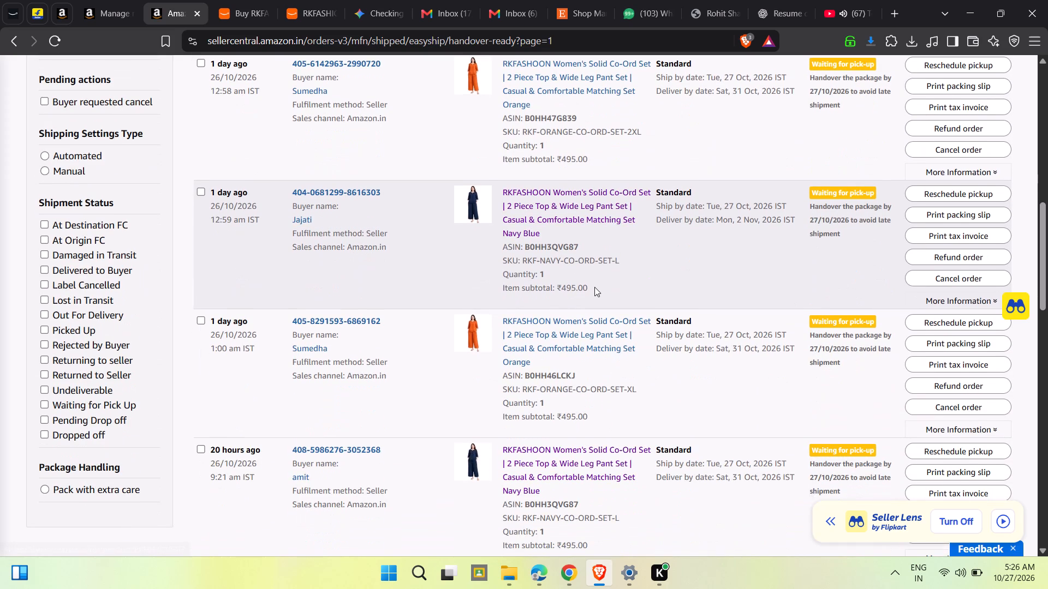
pyautogui.scroll(-4, 594, 287)
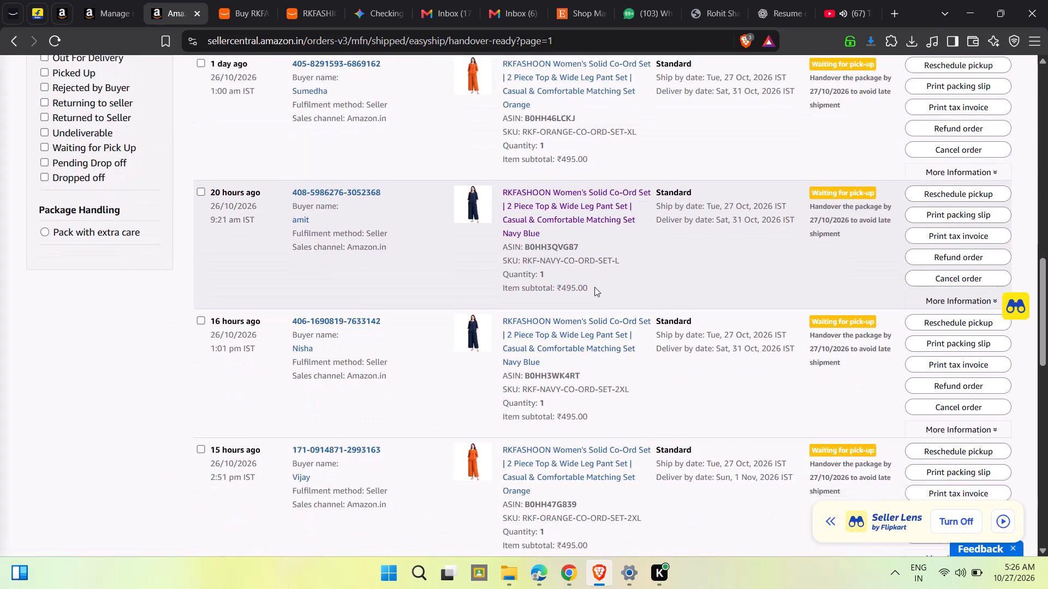
pyautogui.scroll(-4, 594, 287)
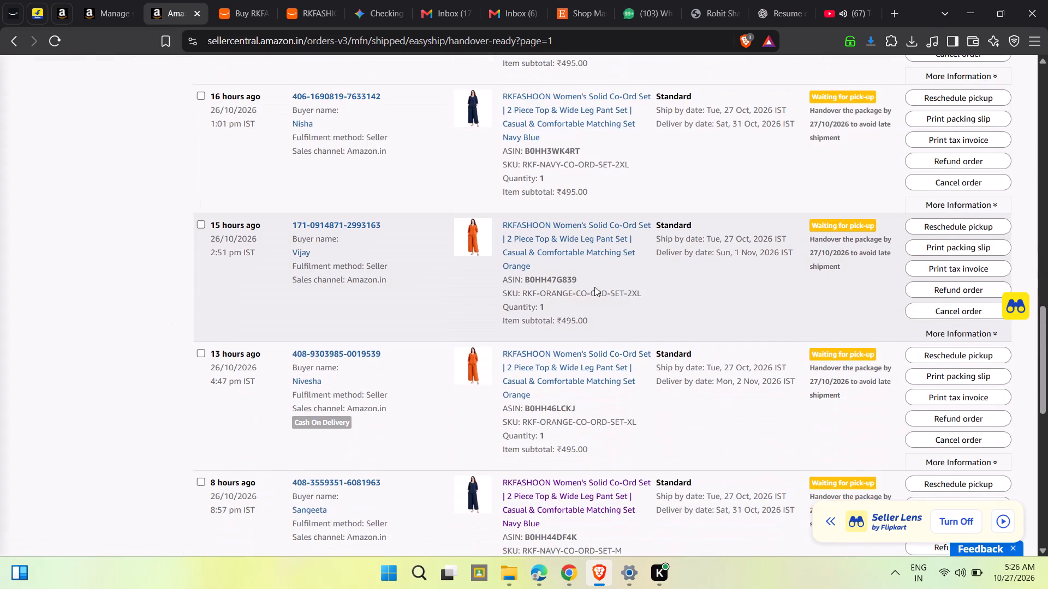
pyautogui.scroll(-3, 596, 404)
pyautogui.scroll(2, 596, 404)
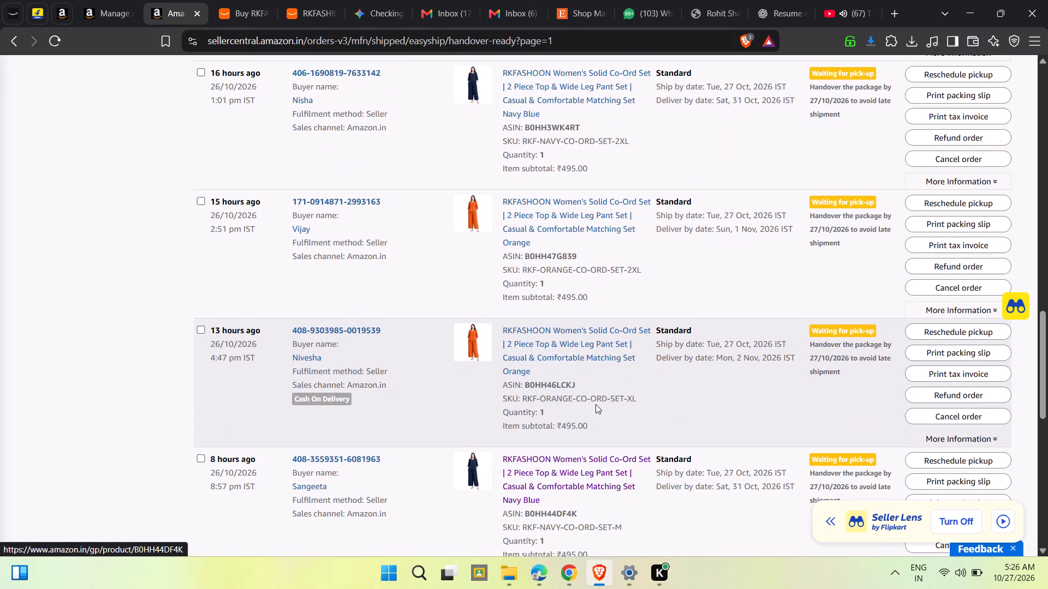
pyautogui.scroll(3, 591, 346)
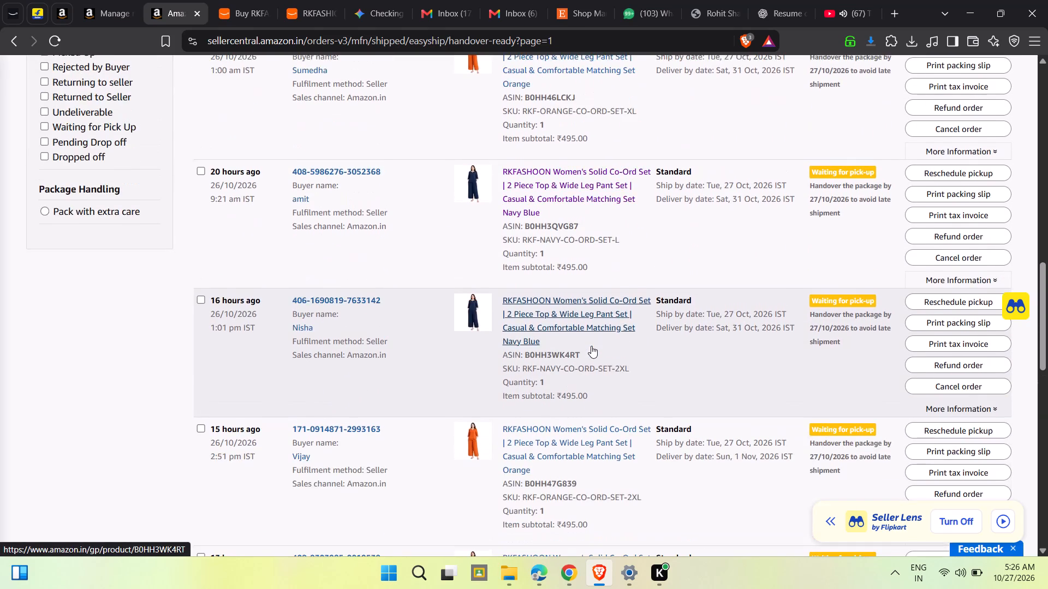
pyautogui.scroll(5, 591, 346)
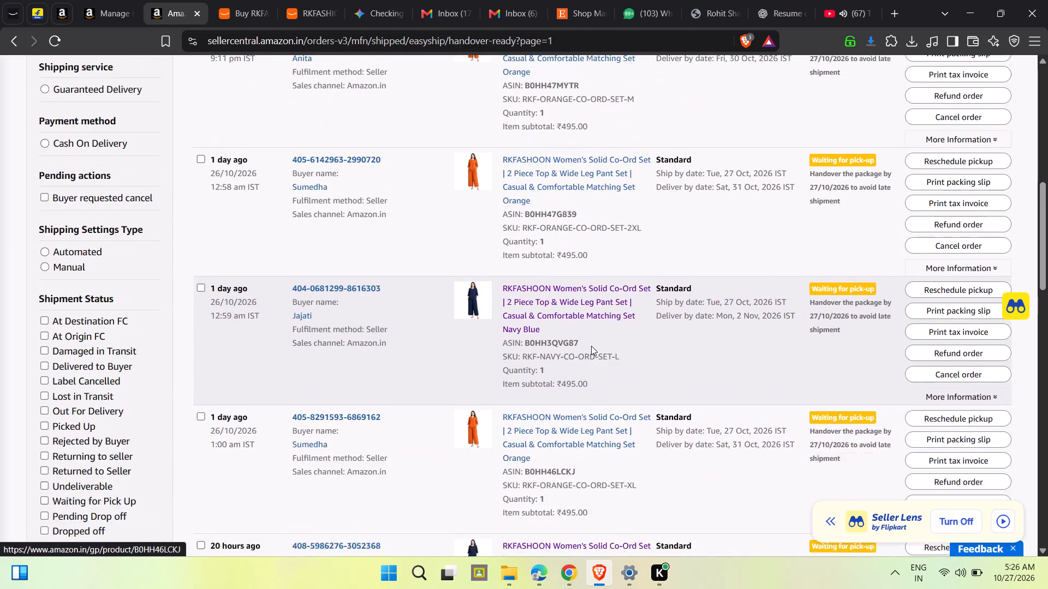
pyautogui.scroll(1, 591, 346)
pyautogui.scroll(-4, 591, 346)
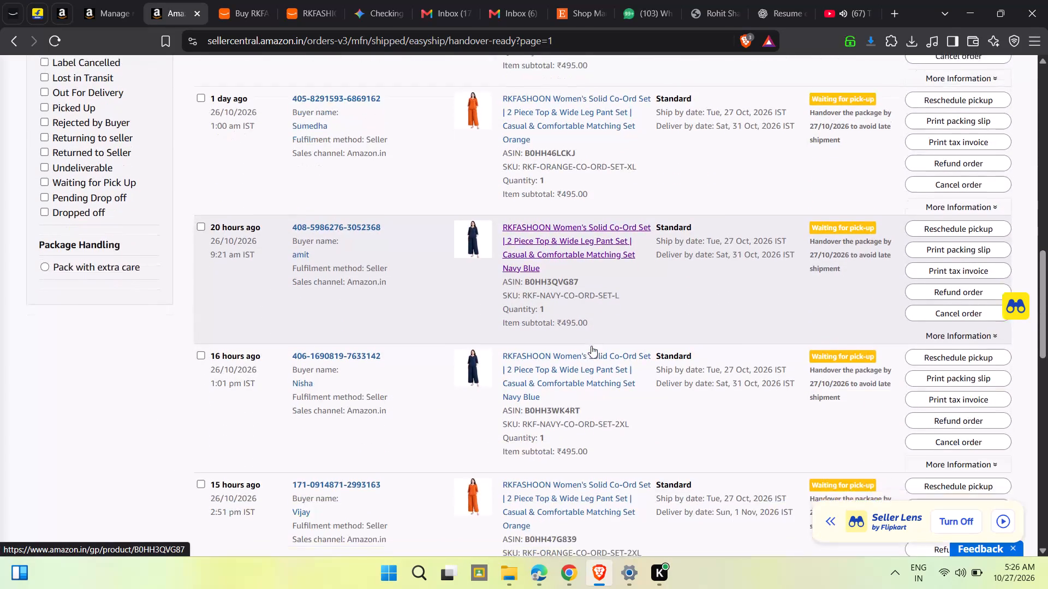
pyautogui.scroll(-5, 591, 346)
pyautogui.scroll(1, 591, 346)
pyautogui.scroll(-1, 591, 346)
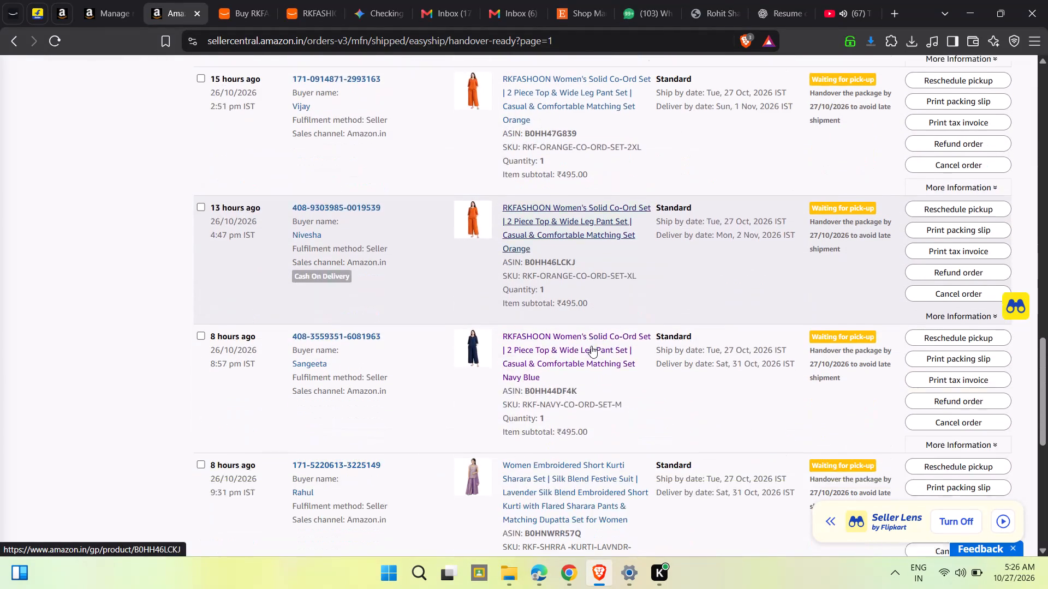
pyautogui.scroll(-2, 591, 346)
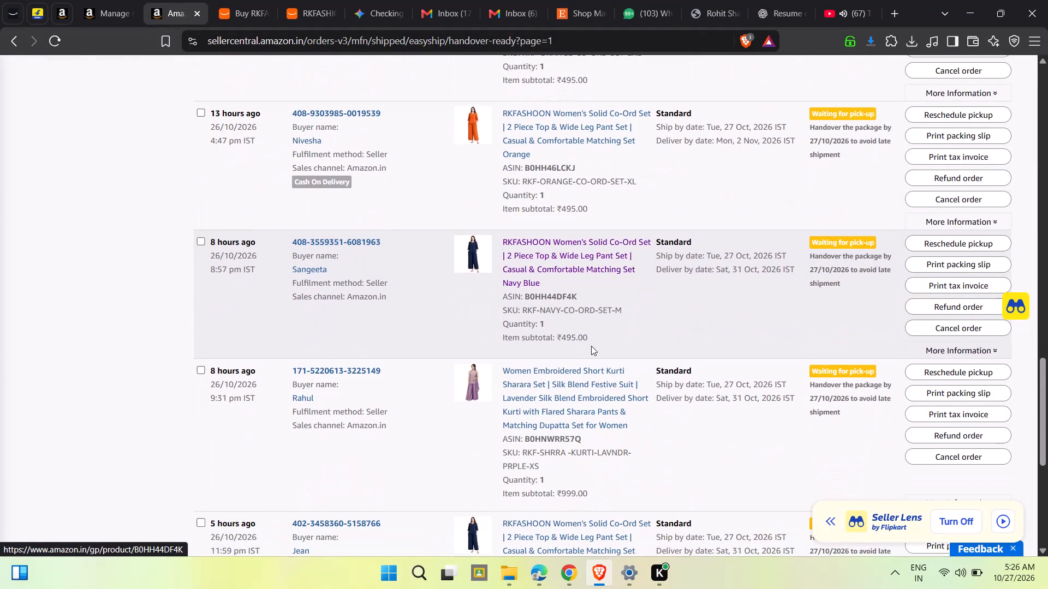
pyautogui.scroll(1, 591, 346)
pyautogui.scroll(-1, 591, 346)
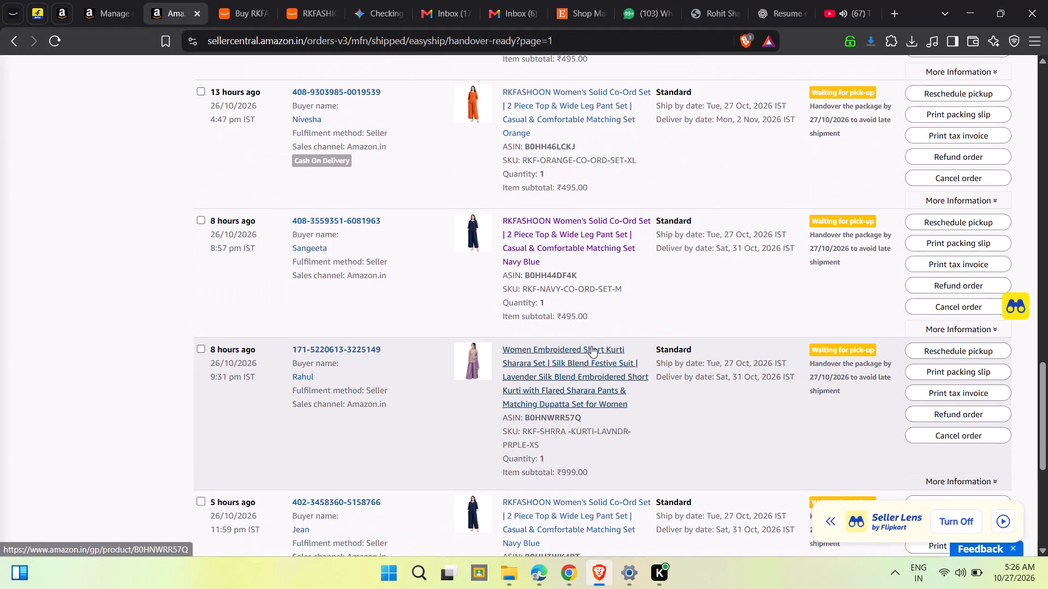
pyautogui.scroll(-3, 591, 346)
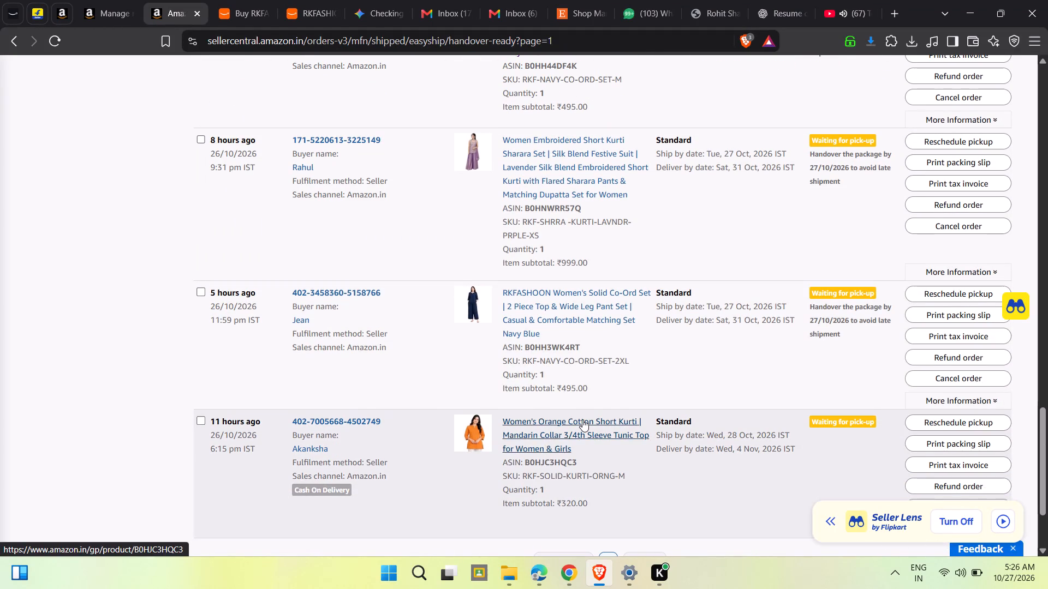
# Cross-check the co-ord set, sharara set and short kurti orders across the whole pickup list by SKU, quantity and ship-by date.
pyautogui.scroll(4, 579, 358)
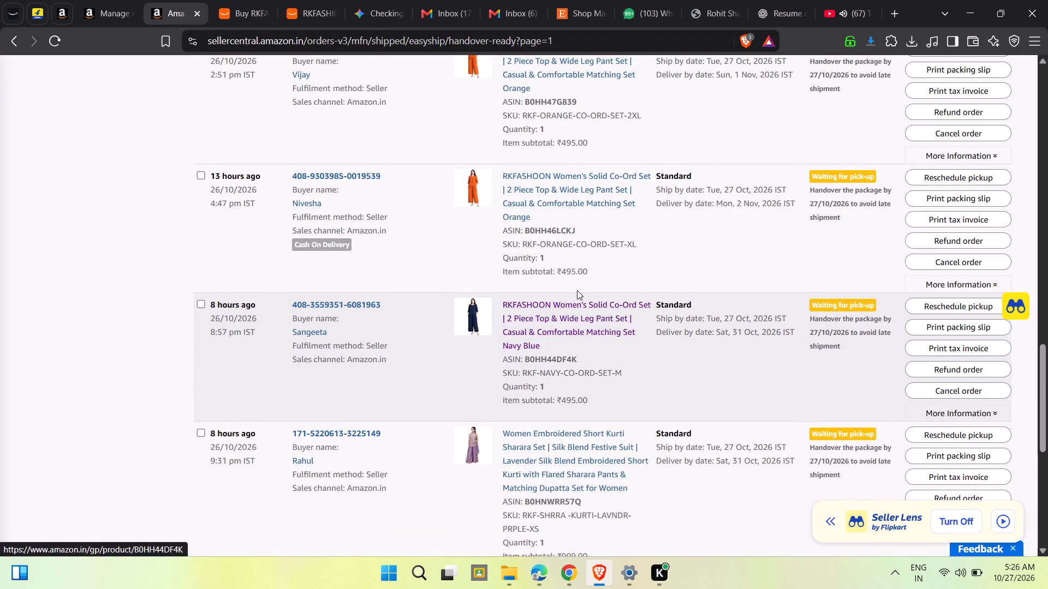
pyautogui.scroll(5, 576, 289)
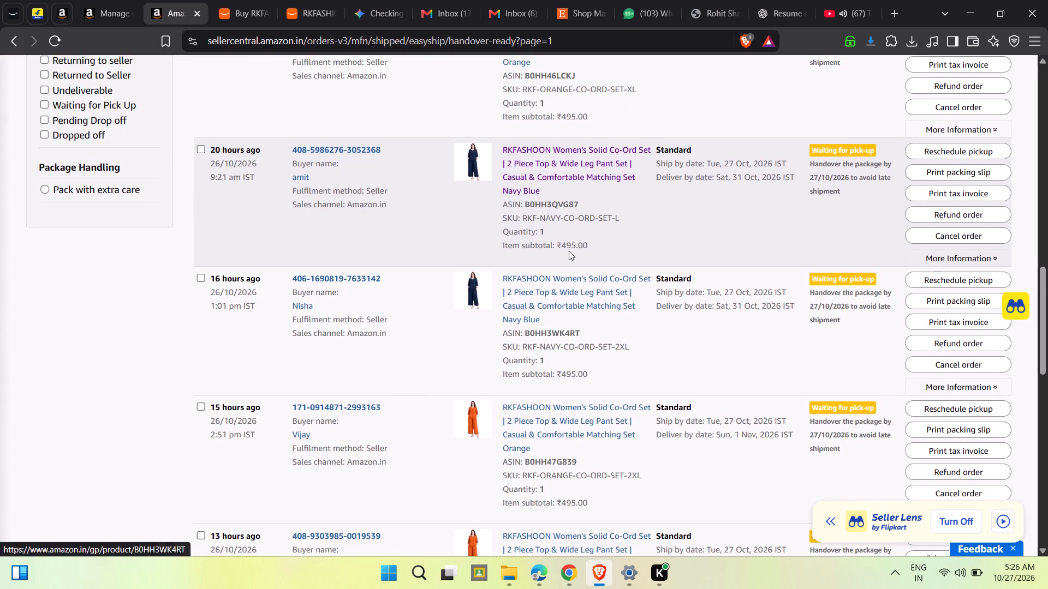
pyautogui.scroll(-5, 587, 317)
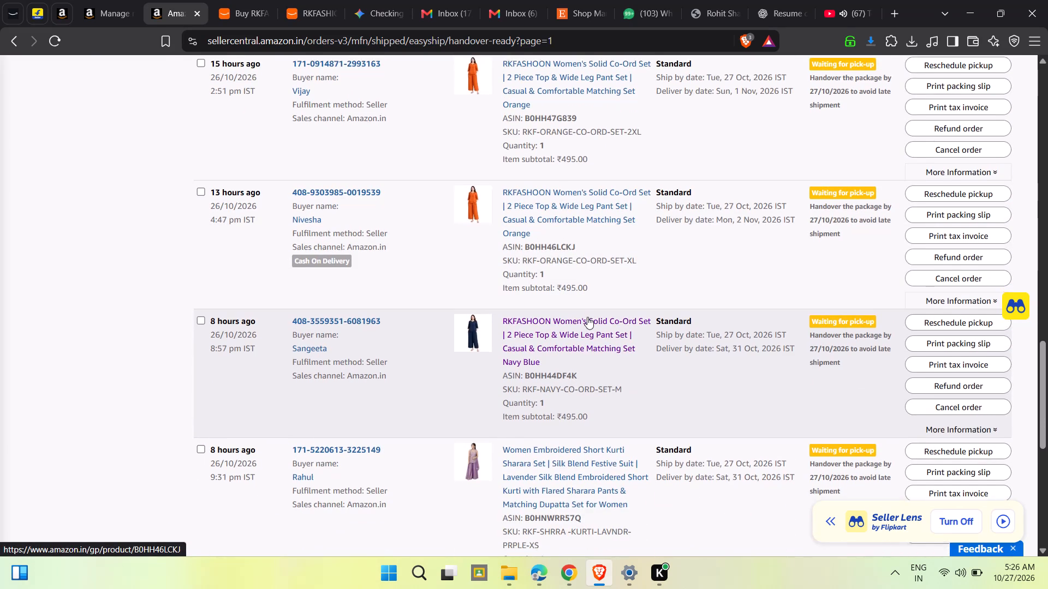
pyautogui.scroll(-1, 587, 317)
pyautogui.scroll(-2, 627, 441)
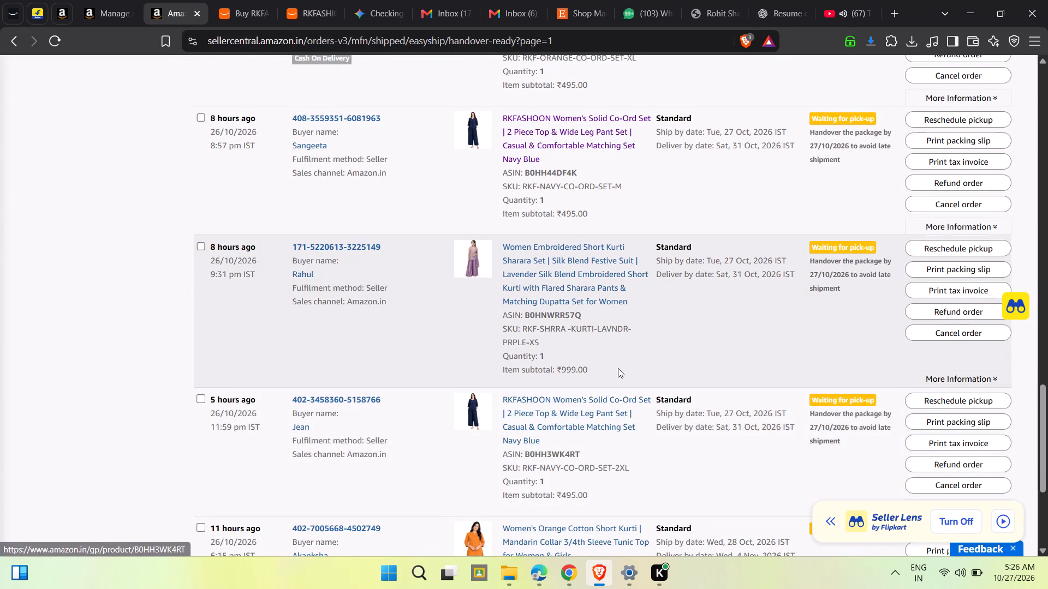
pyautogui.scroll(-1, 618, 368)
pyautogui.scroll(1, 615, 363)
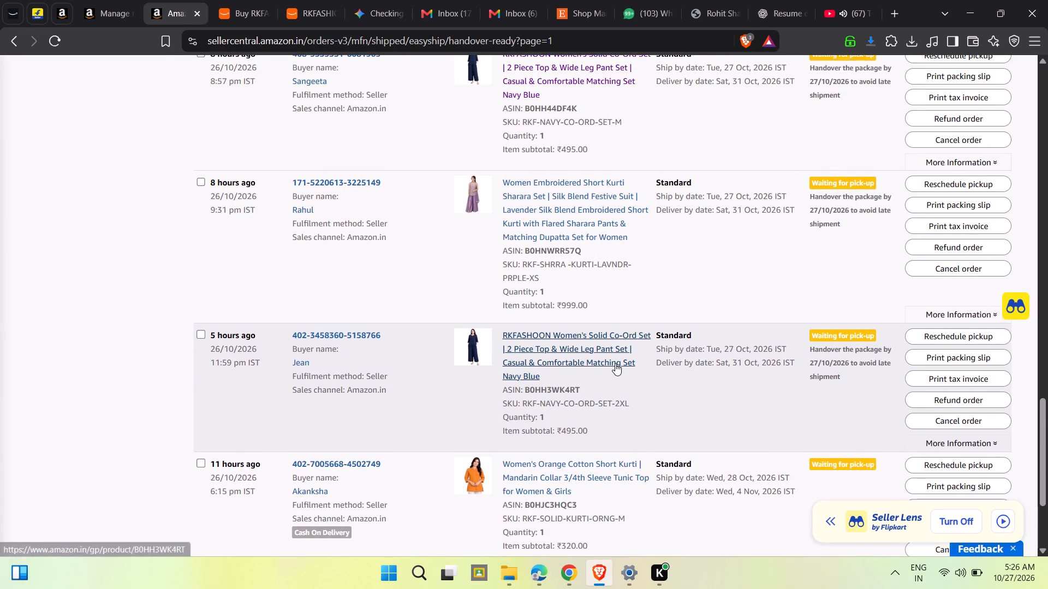
pyautogui.scroll(-2, 615, 363)
pyautogui.scroll(4, 615, 363)
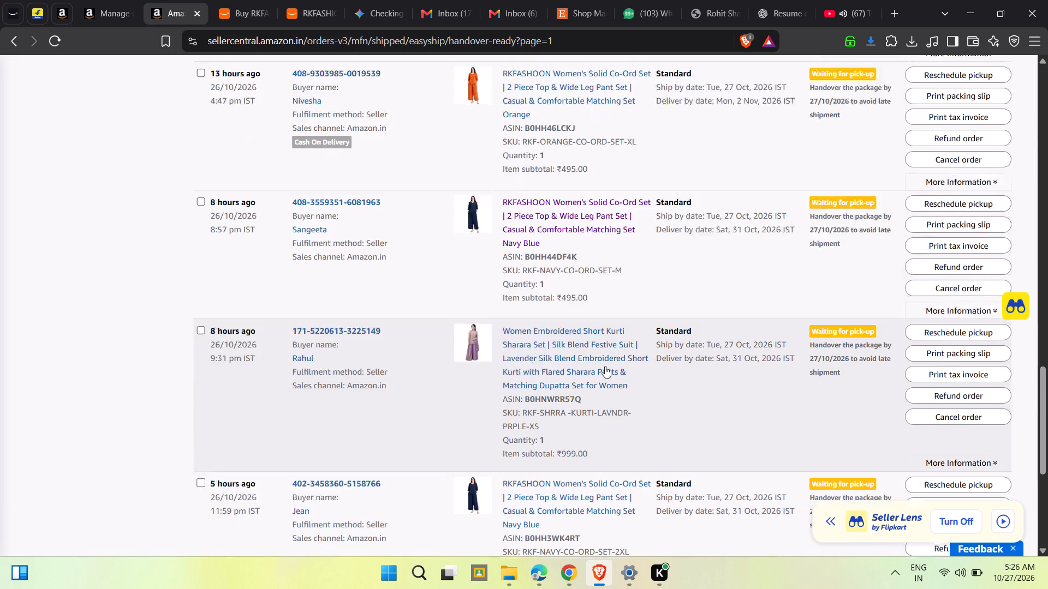
pyautogui.scroll(3, 605, 366)
pyautogui.scroll(3, 593, 291)
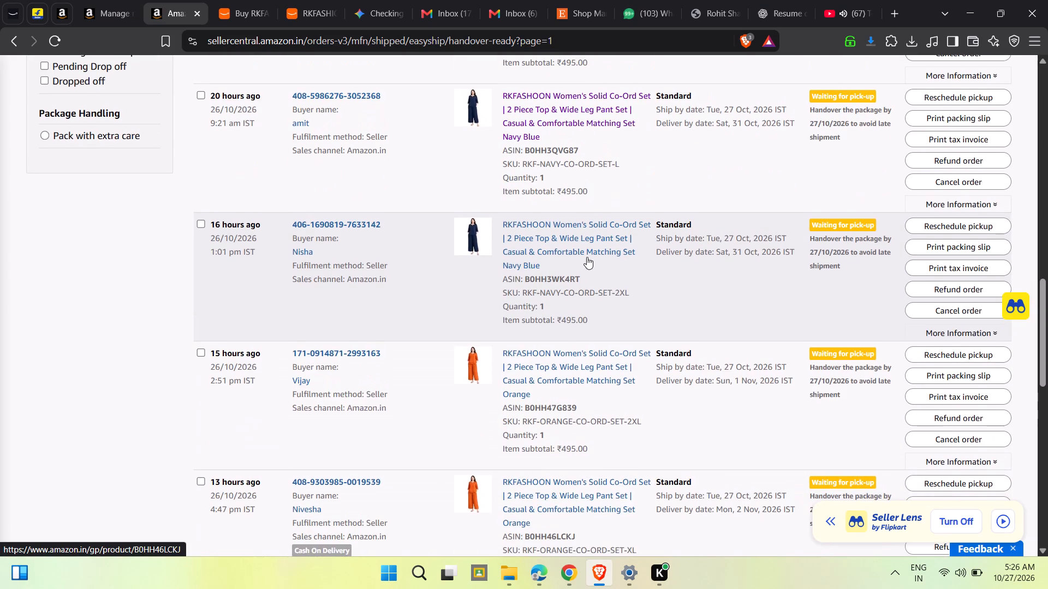
pyautogui.scroll(4, 587, 257)
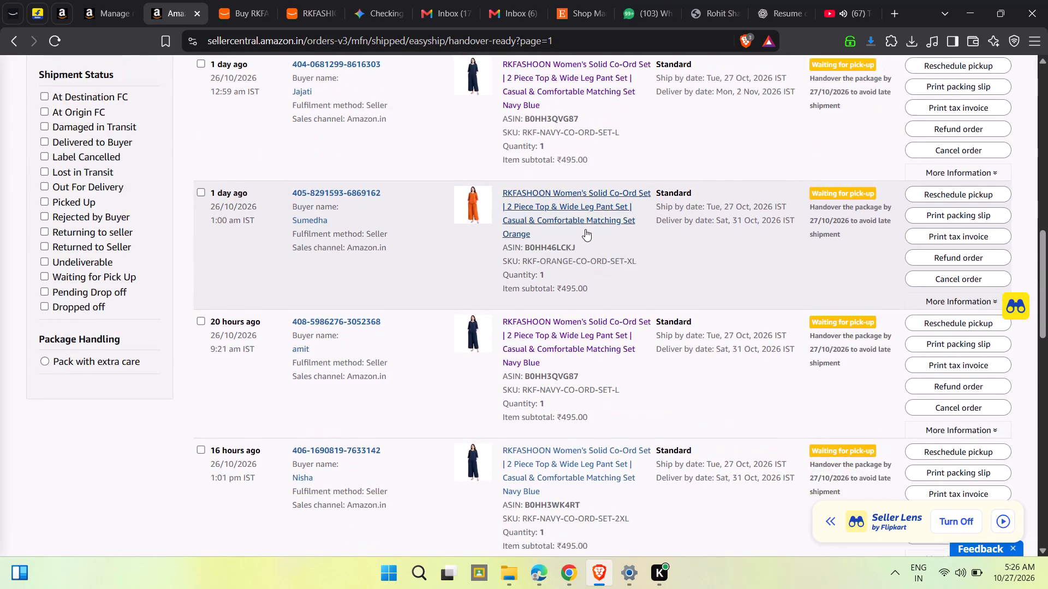
pyautogui.scroll(1, 585, 229)
pyautogui.scroll(-1, 585, 229)
pyautogui.scroll(3, 585, 229)
pyautogui.scroll(-3, 585, 229)
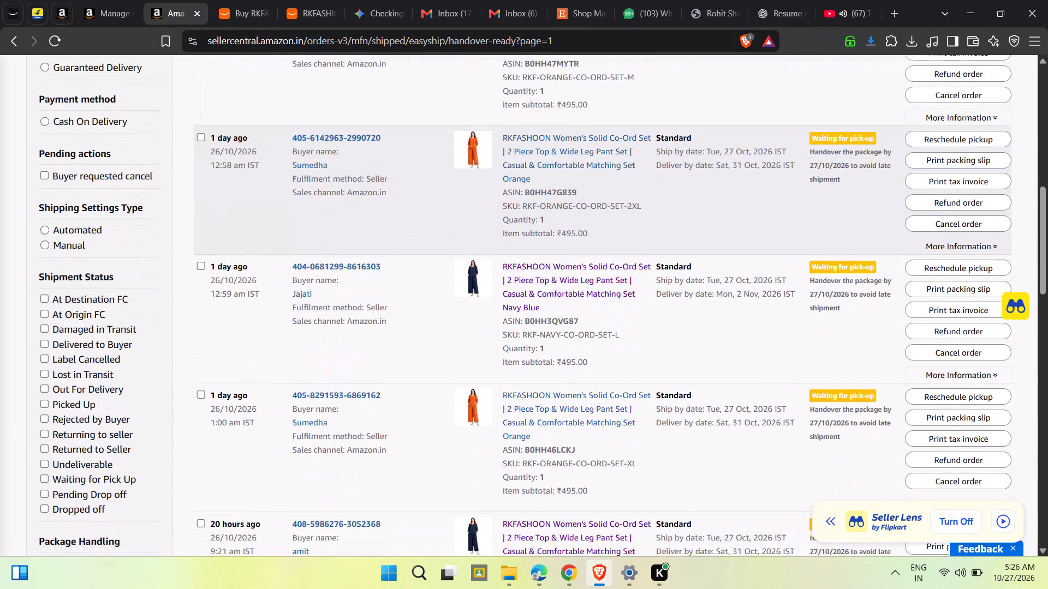
pyautogui.scroll(-7, 585, 229)
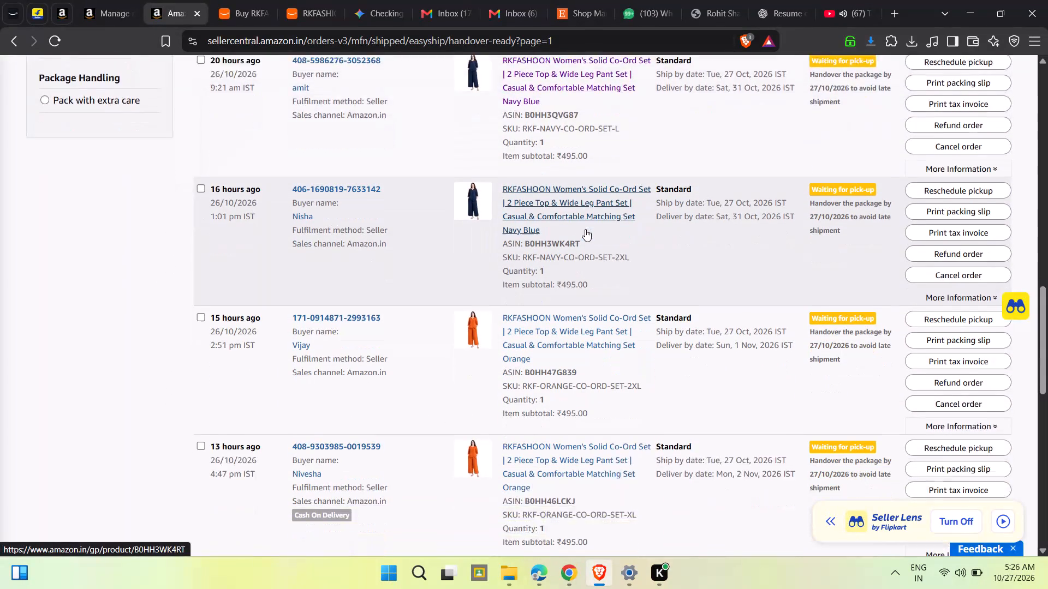
pyautogui.scroll(-3, 585, 229)
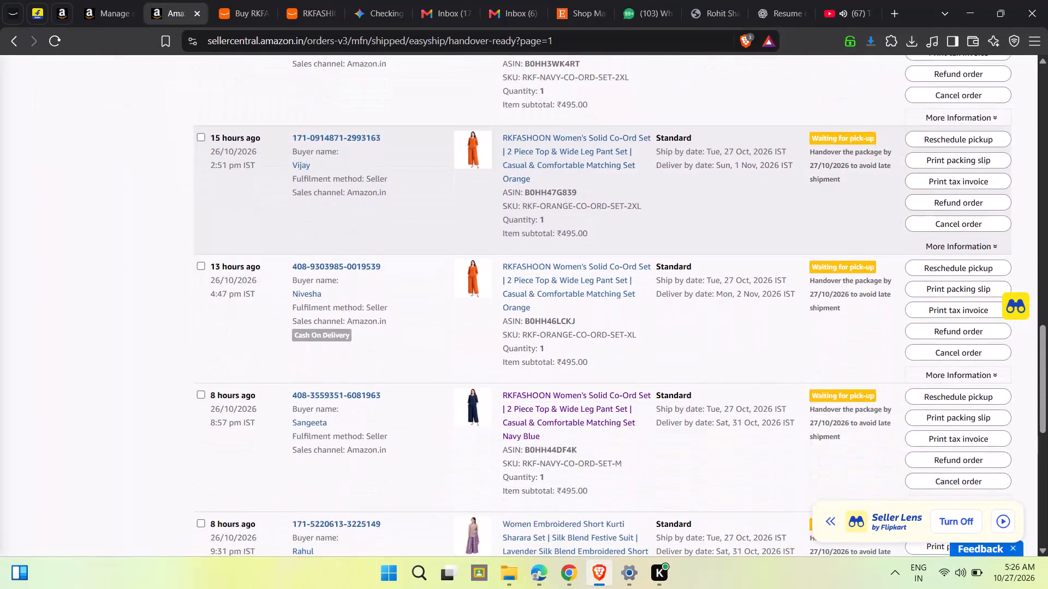
pyautogui.scroll(-5, 585, 229)
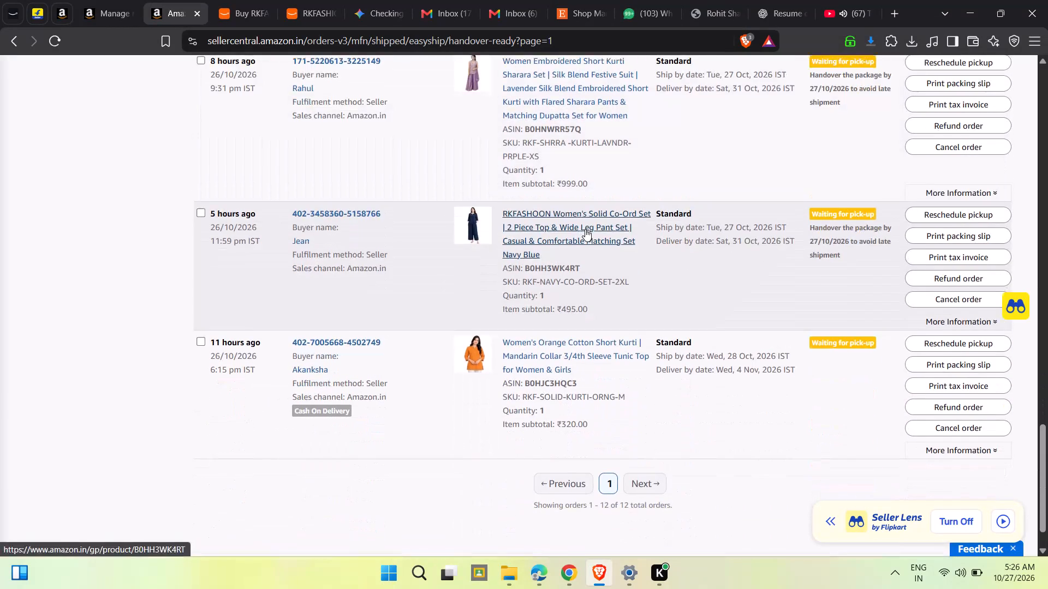
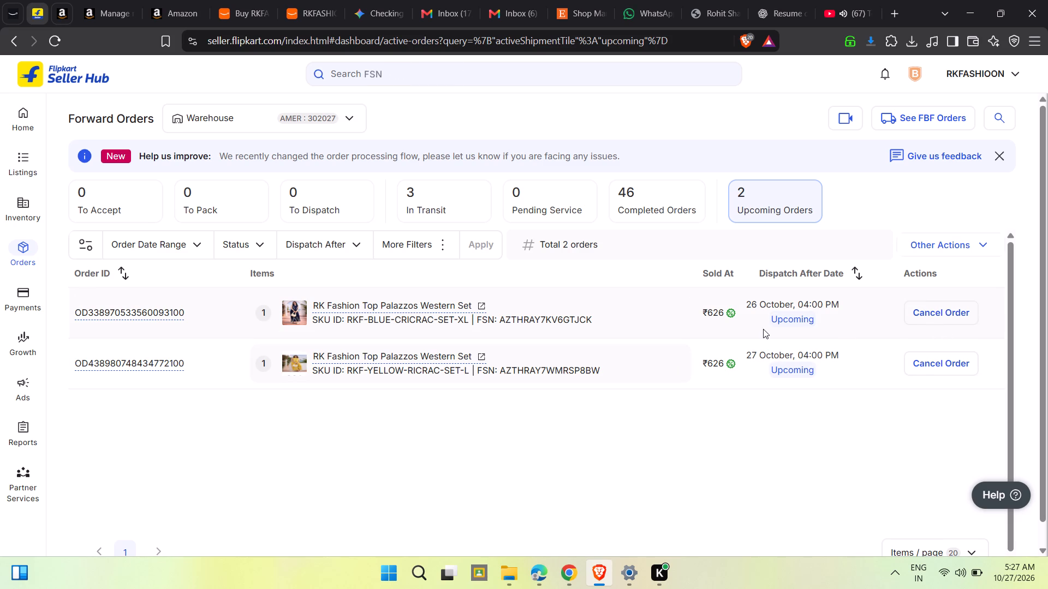
# Refresh the Flipkart forward orders and accept all four orders waiting under To Accept.
pyautogui.scroll(6, 535, 359)
pyautogui.click(54, 39)
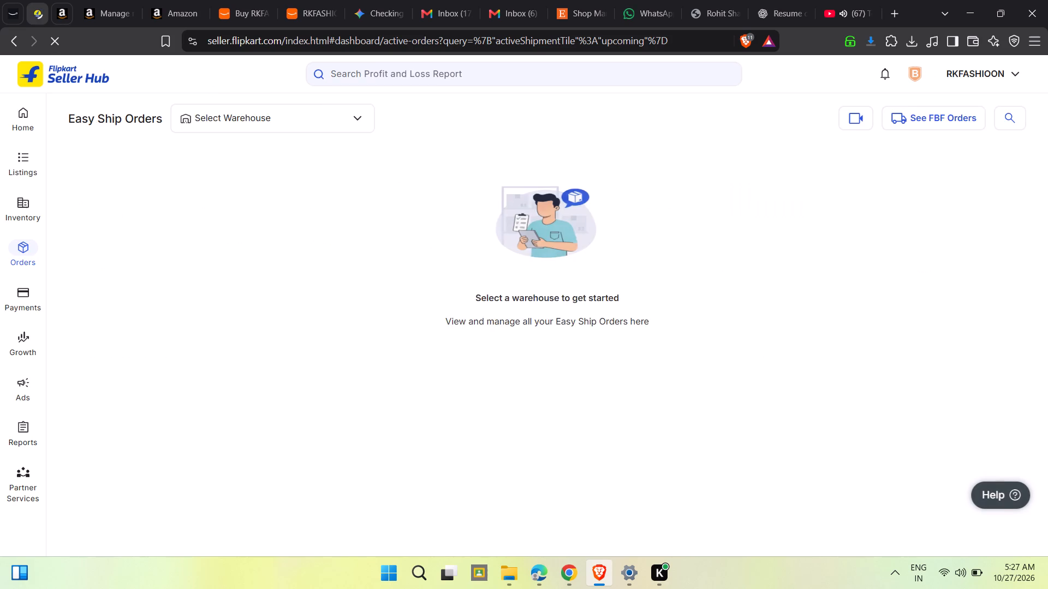
pyautogui.click(105, 205)
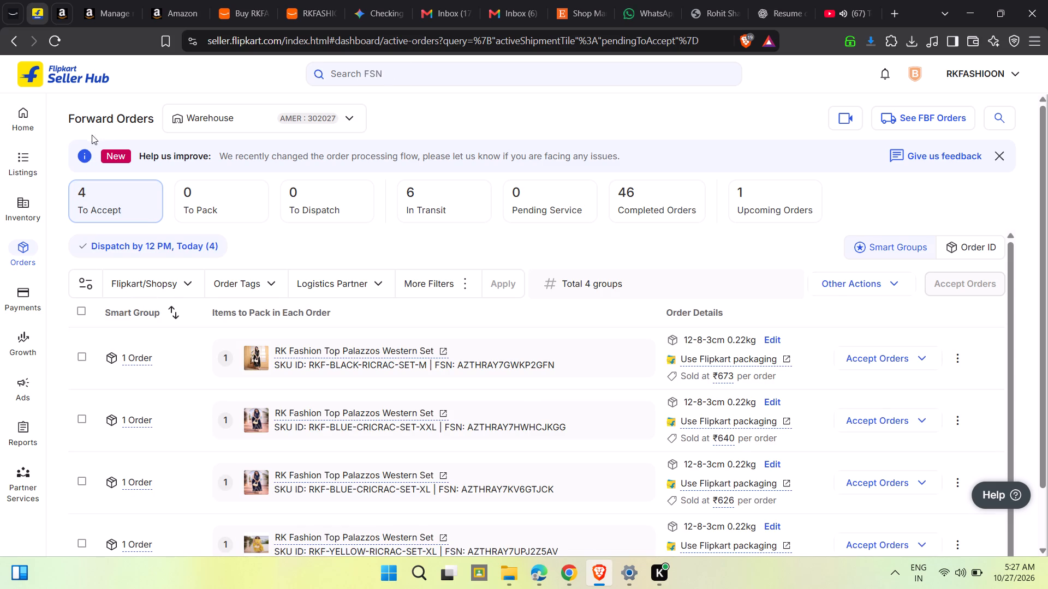
pyautogui.scroll(3, 147, 264)
pyautogui.scroll(-3, 147, 264)
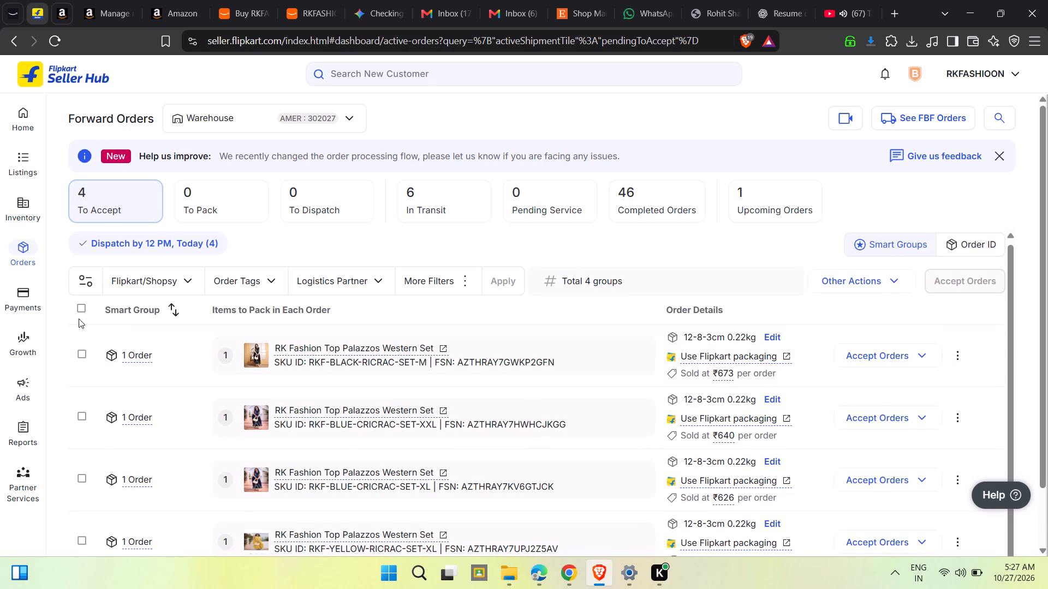
pyautogui.click(78, 306)
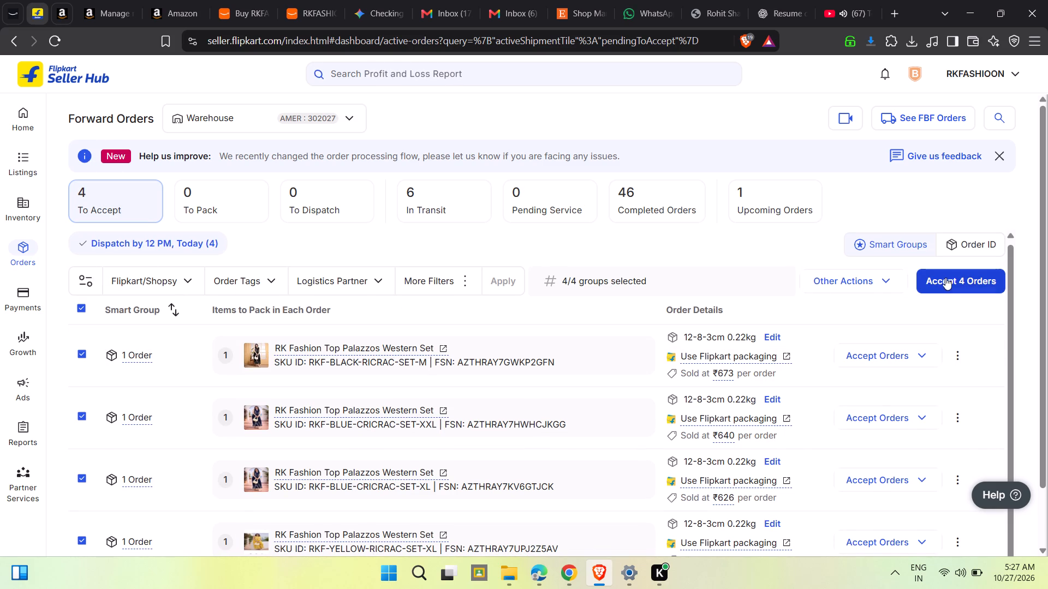
pyautogui.click(946, 277)
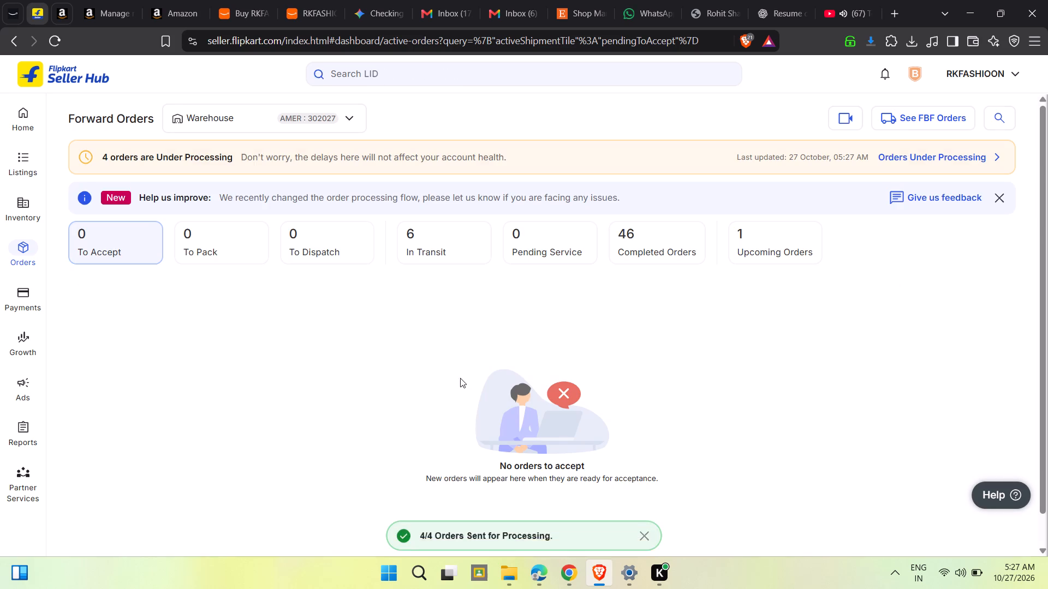
# Open the To Pack orders and refresh them to check whether all the accepted orders have been processed.
pyautogui.click(229, 245)
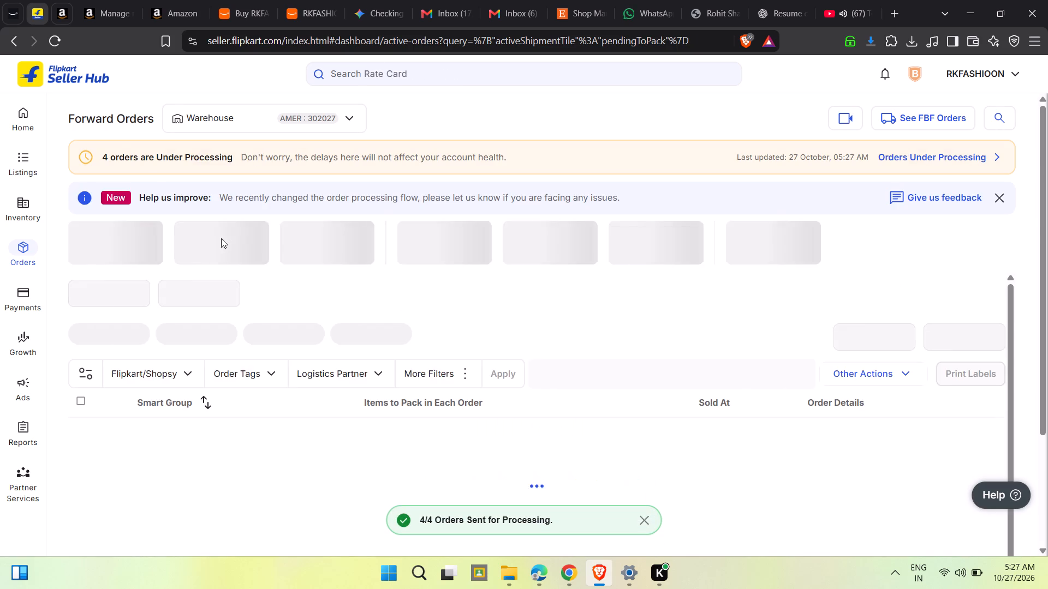
pyautogui.click(52, 39)
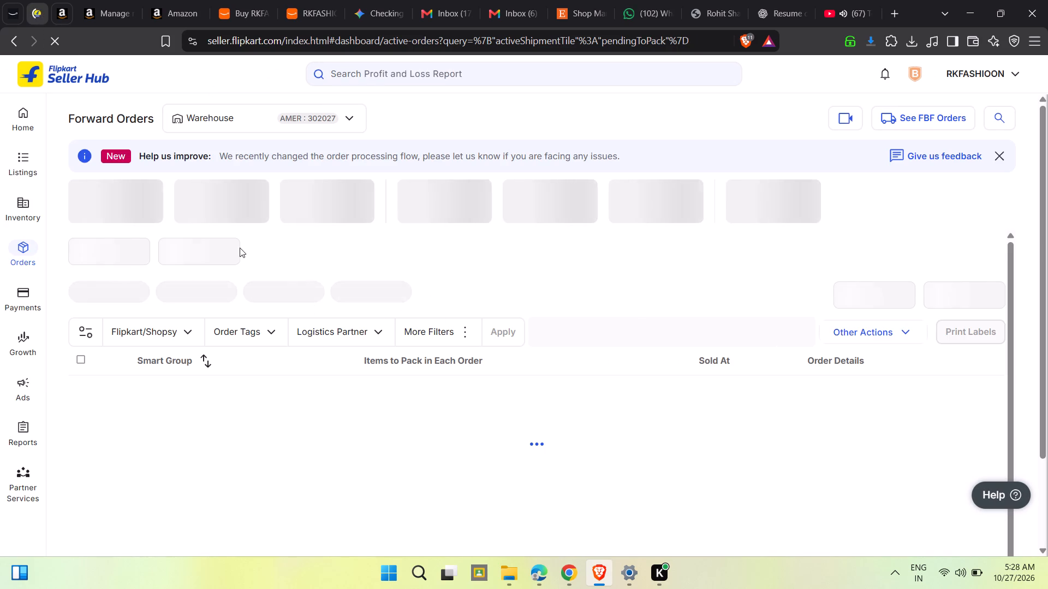
pyautogui.click(219, 242)
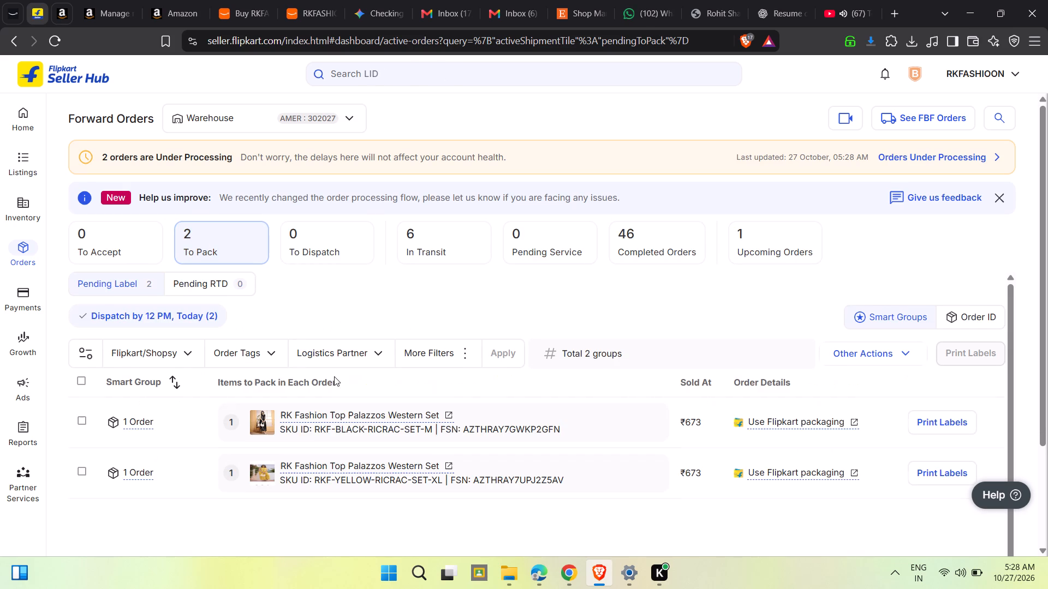
pyautogui.scroll(-1, 334, 376)
pyautogui.scroll(-3, 271, 491)
pyautogui.scroll(7, 271, 491)
pyautogui.scroll(6, 82, 219)
pyautogui.click(57, 46)
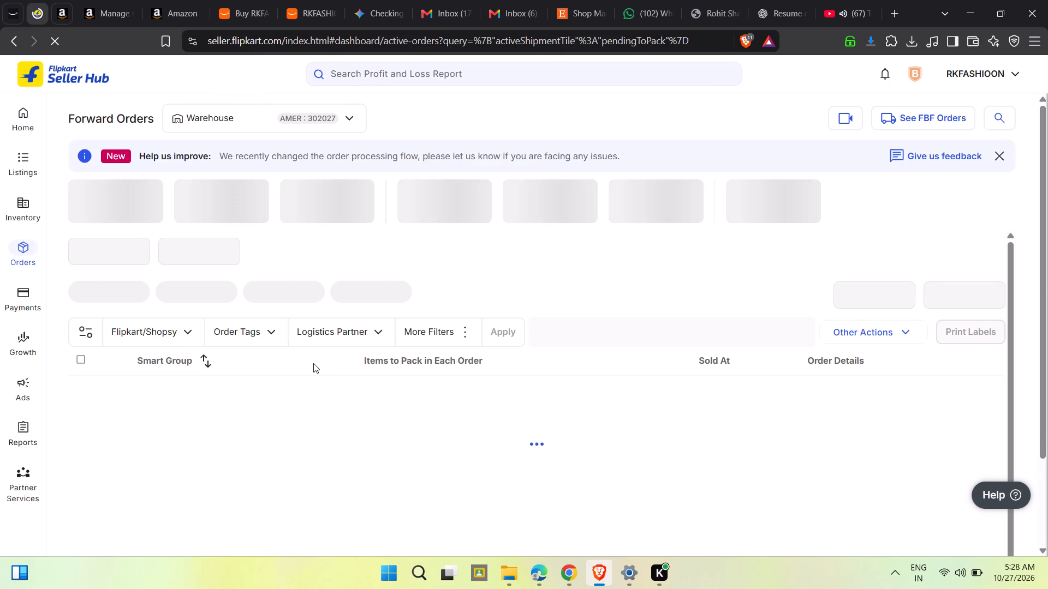
pyautogui.click(230, 193)
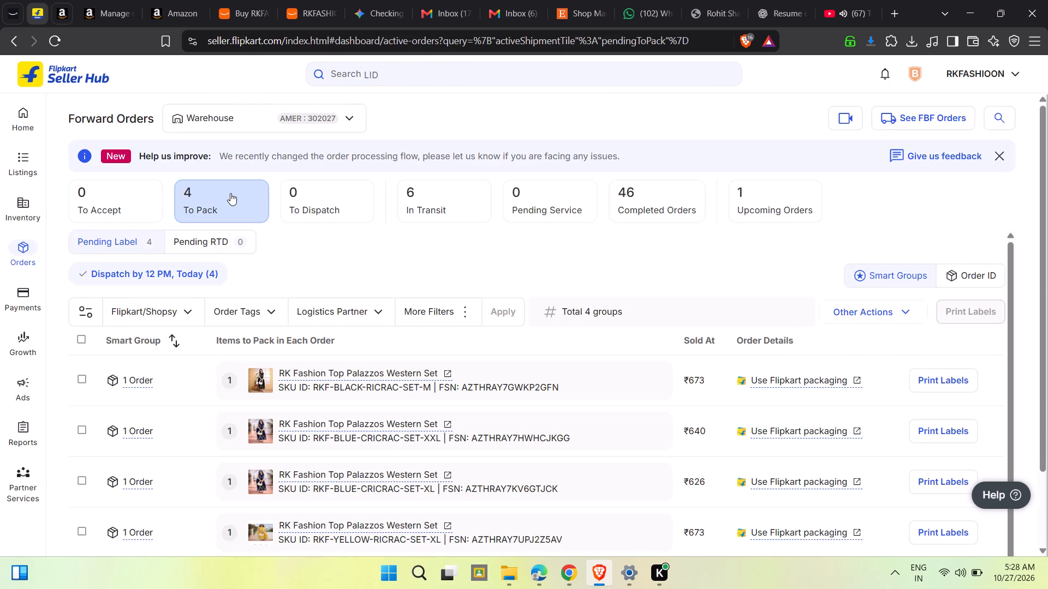
# Print the labels for all four Pending Label orders and save the invoice labels PDF in the amazon listing folder.
pyautogui.scroll(-2, 334, 374)
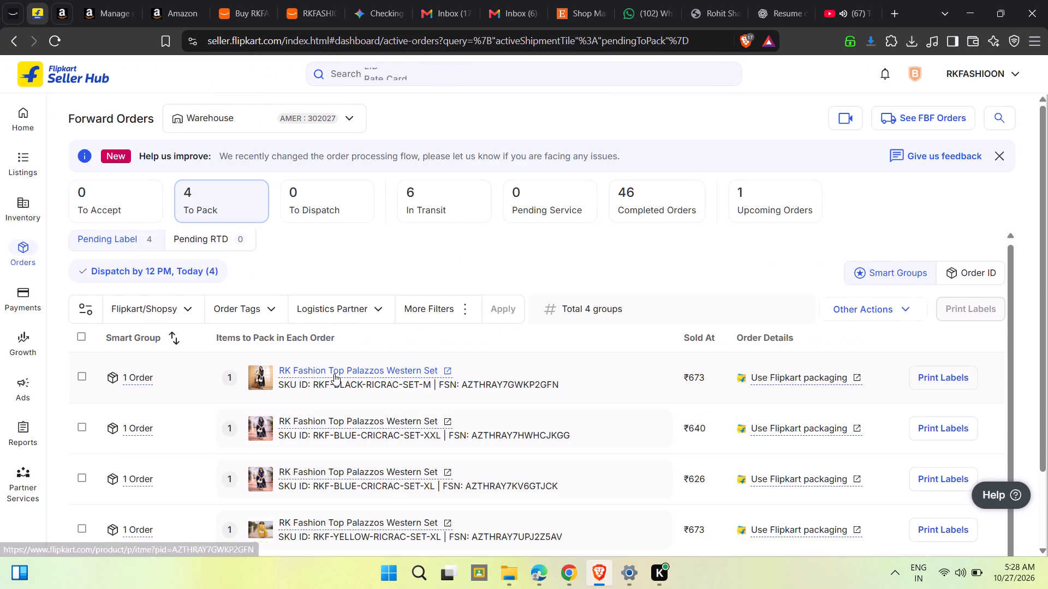
pyautogui.scroll(-1, 334, 374)
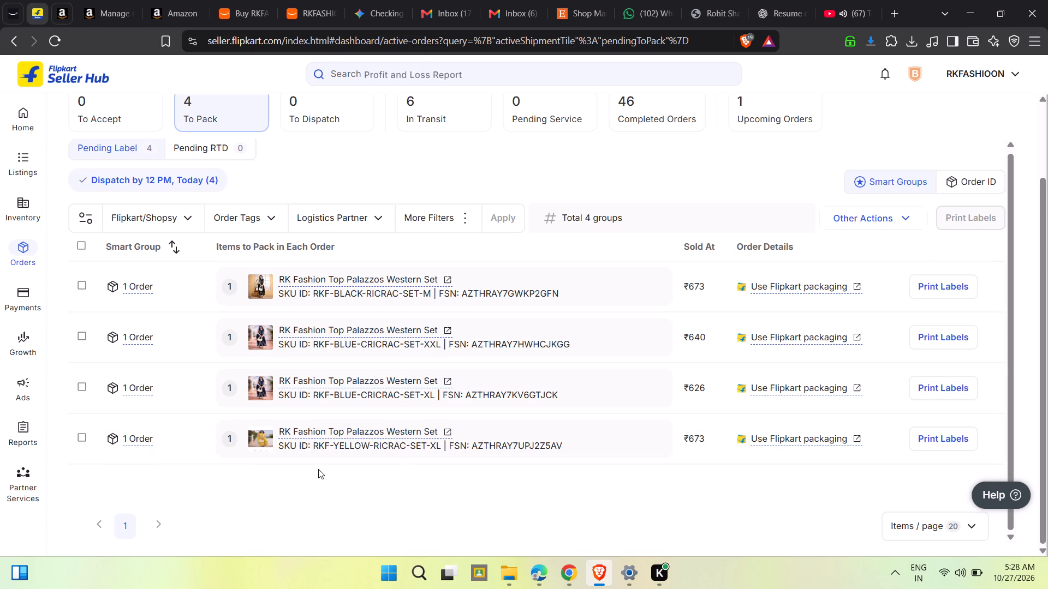
pyautogui.click(82, 246)
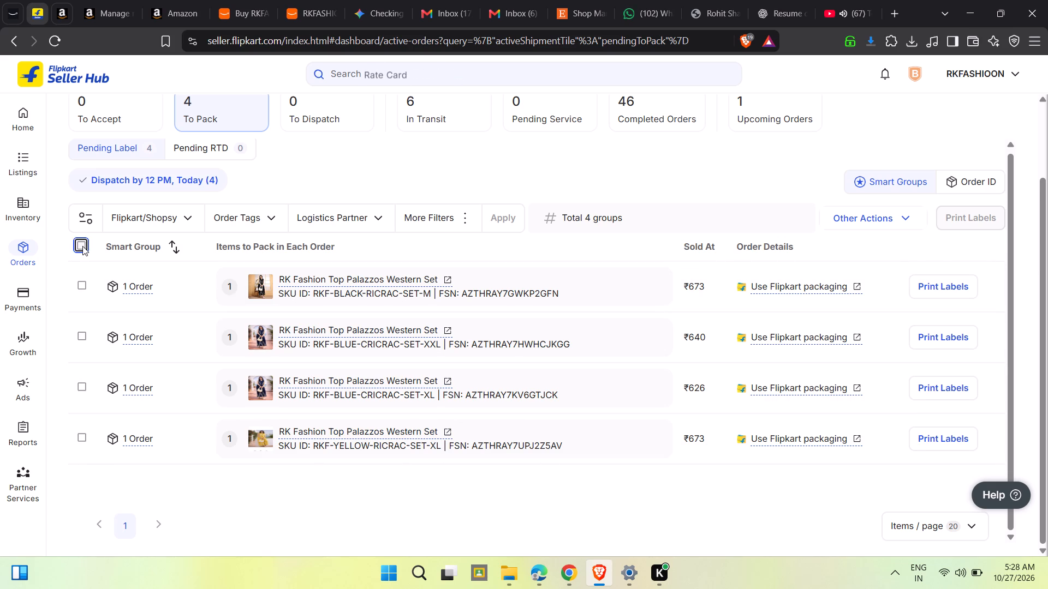
pyautogui.click(963, 225)
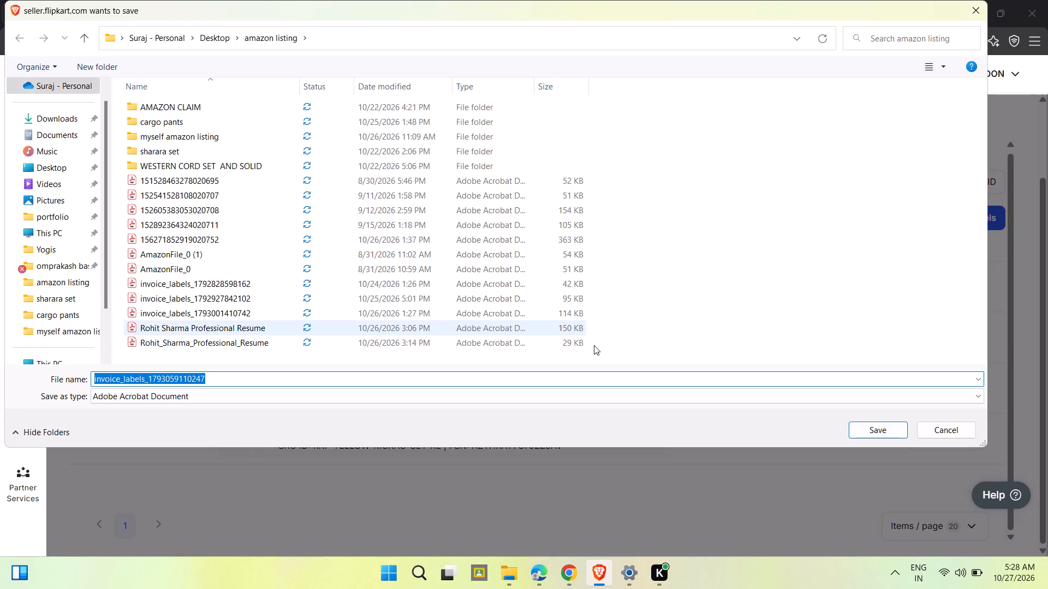
pyautogui.scroll(-4, 344, 248)
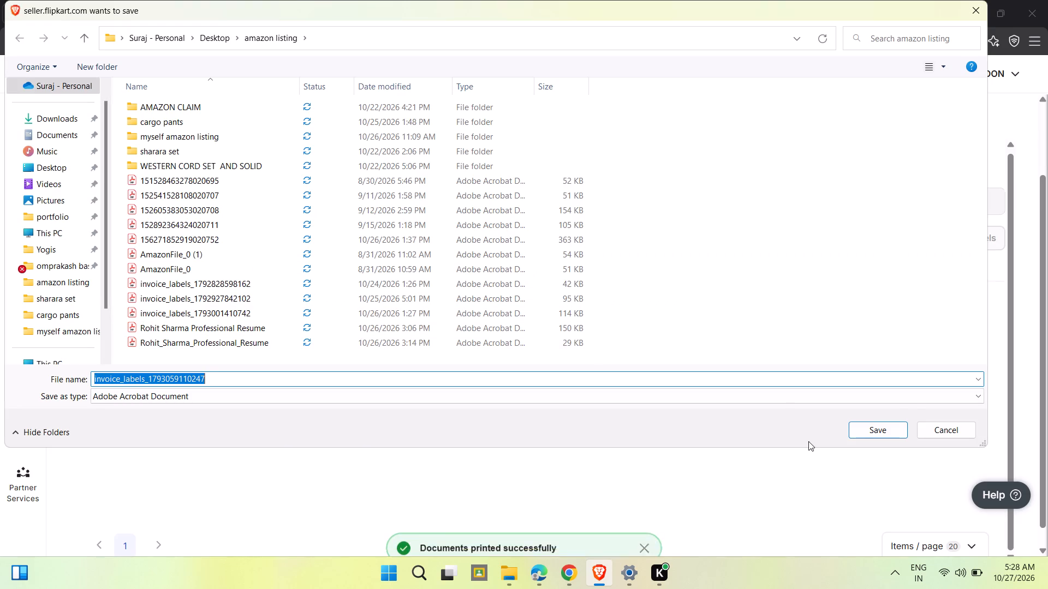
pyautogui.click(883, 428)
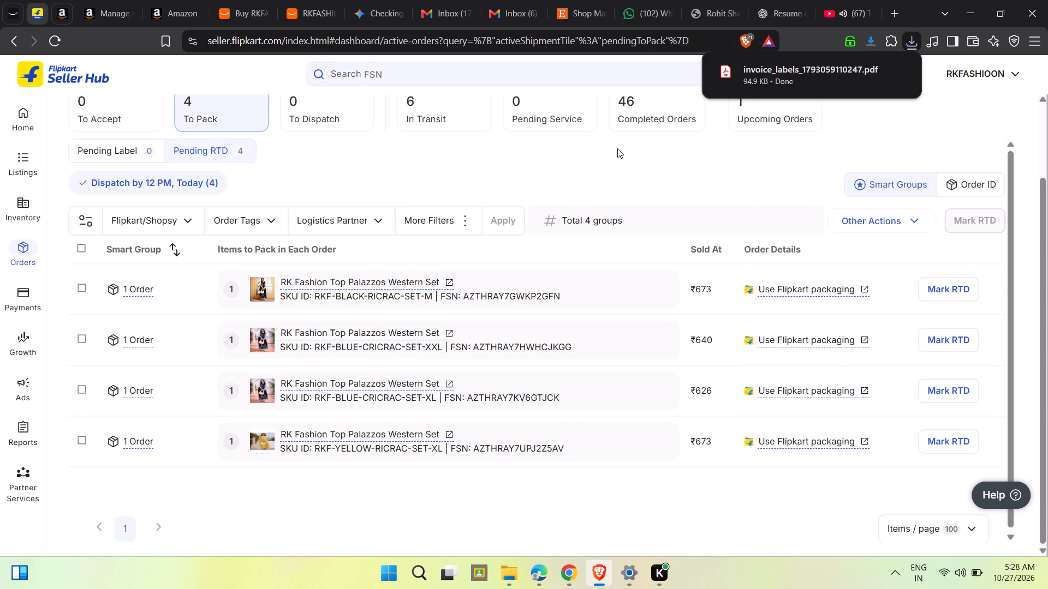
# Refresh the To Pack orders and mark all four Pending RTD orders as ready to dispatch.
pyautogui.scroll(5, 501, 195)
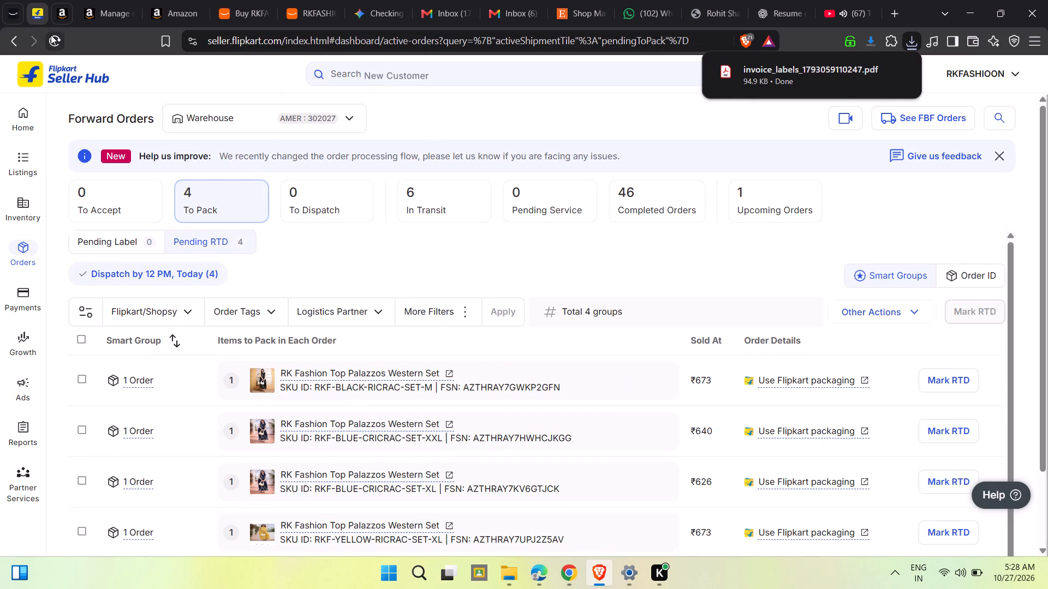
pyautogui.click(51, 35)
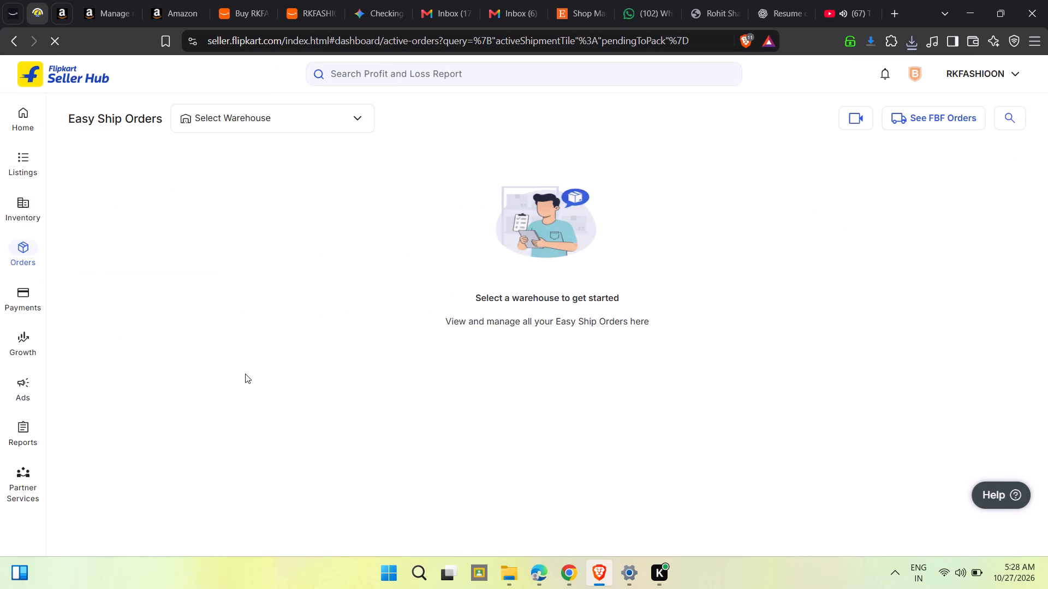
pyautogui.click(237, 197)
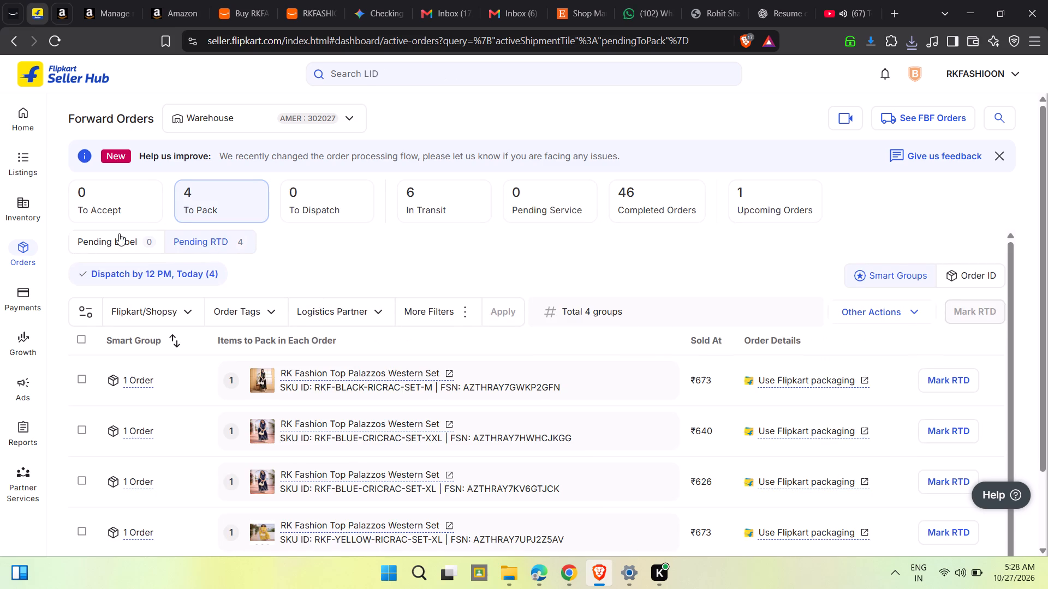
pyautogui.click(80, 336)
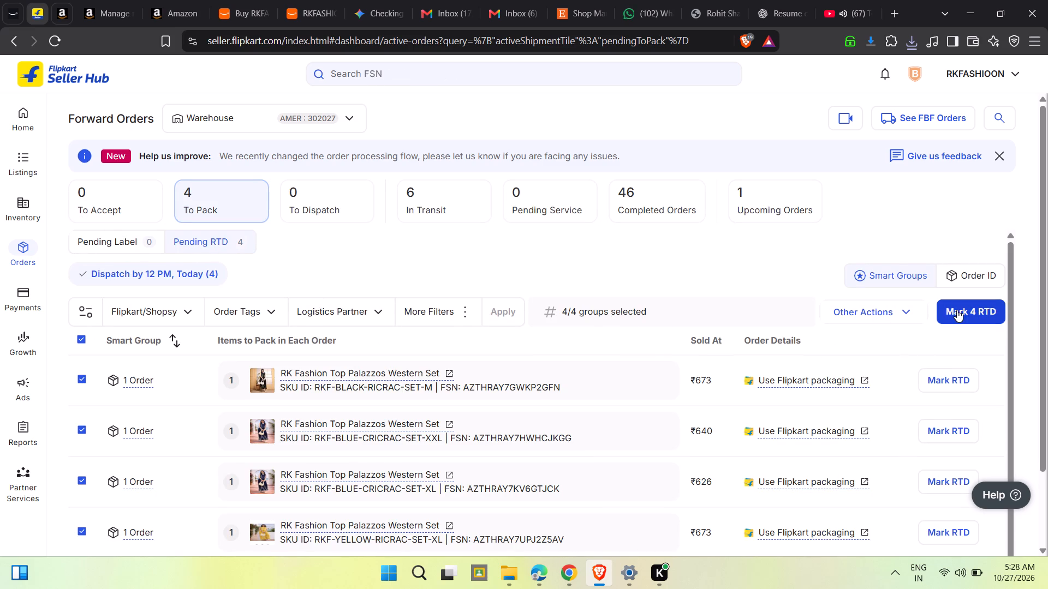
pyautogui.click(957, 310)
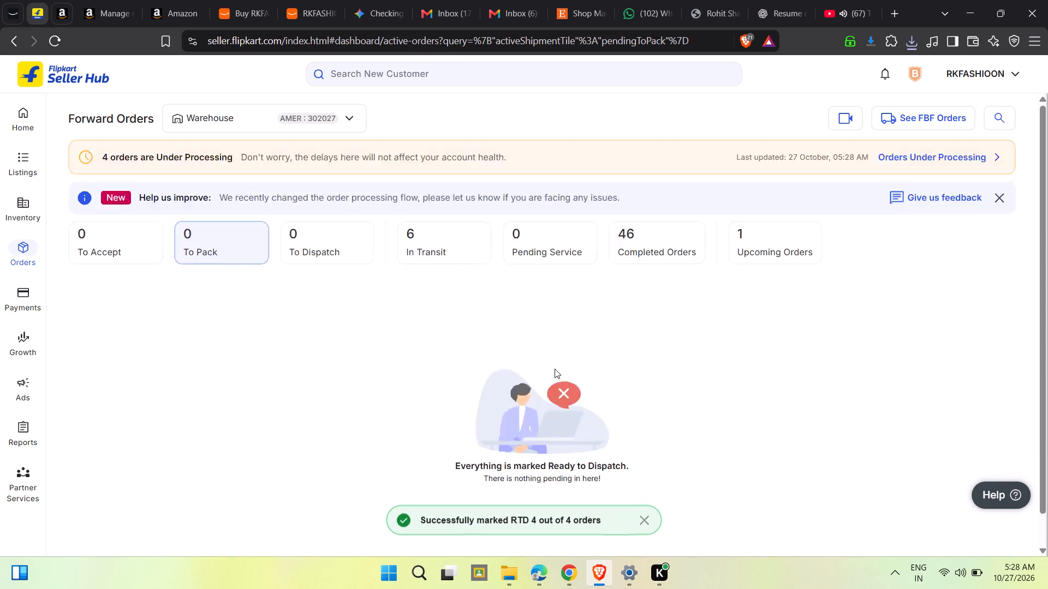
# Refresh the forward orders repeatedly to check the processing of the four orders into To Dispatch.
pyautogui.scroll(4, 419, 365)
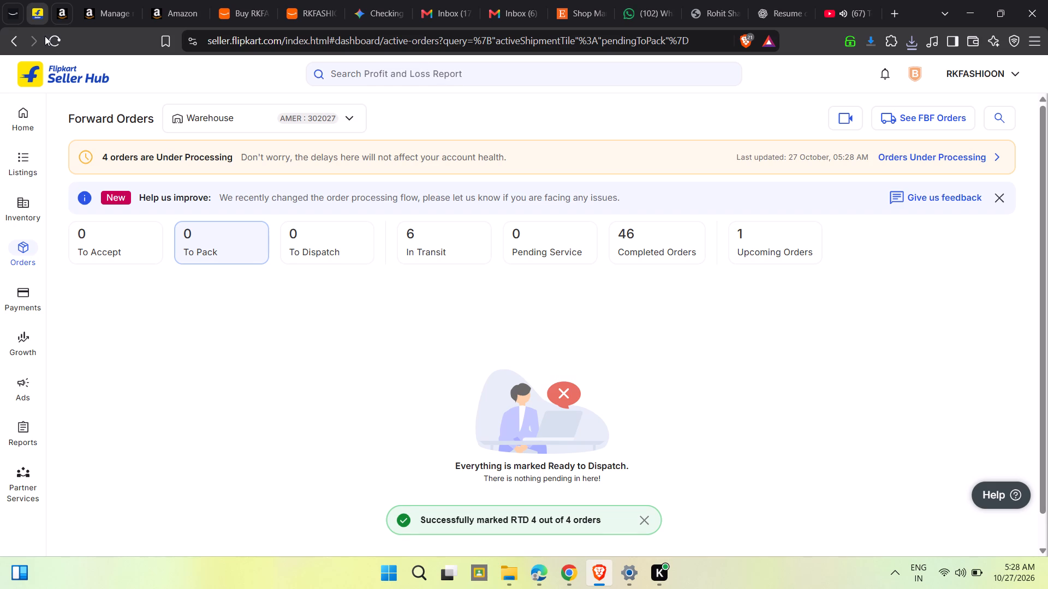
pyautogui.click(45, 35)
pyautogui.click(50, 38)
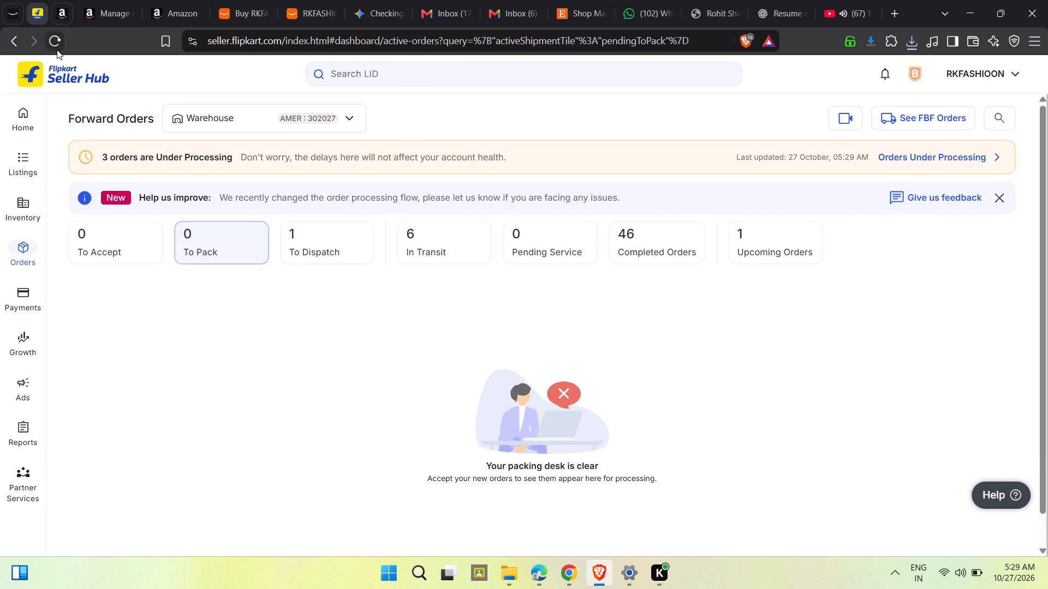
pyautogui.click(57, 49)
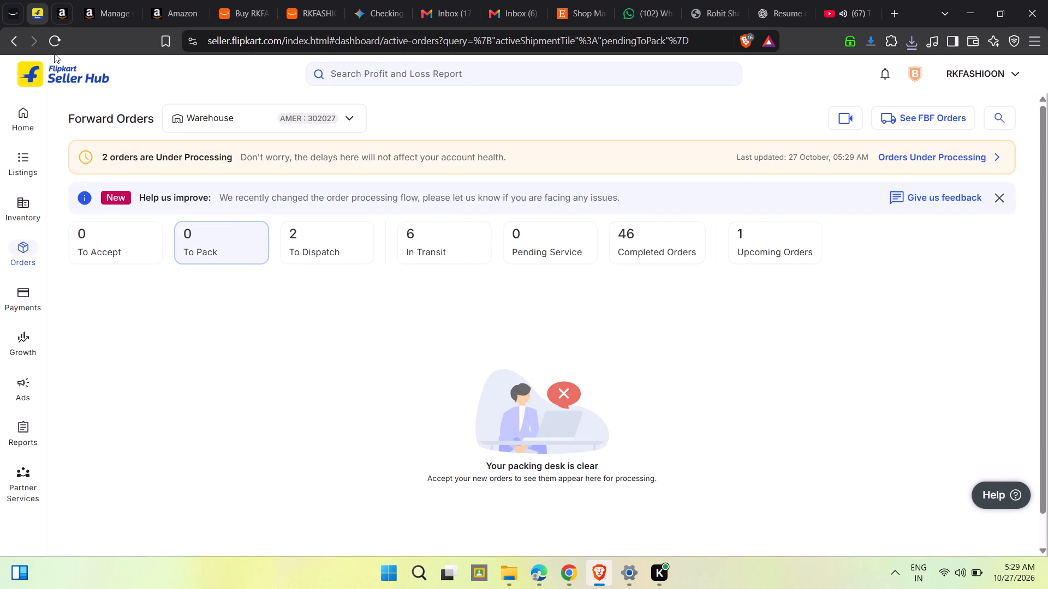
# Refresh the forward orders once more and open the To Dispatch orders.
pyautogui.click(56, 39)
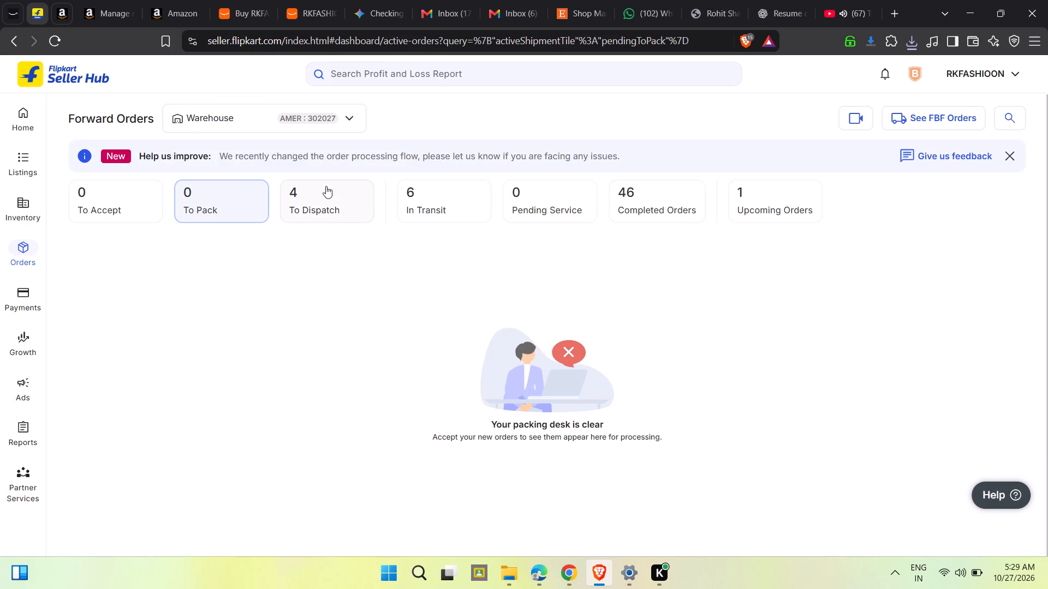
pyautogui.click(312, 206)
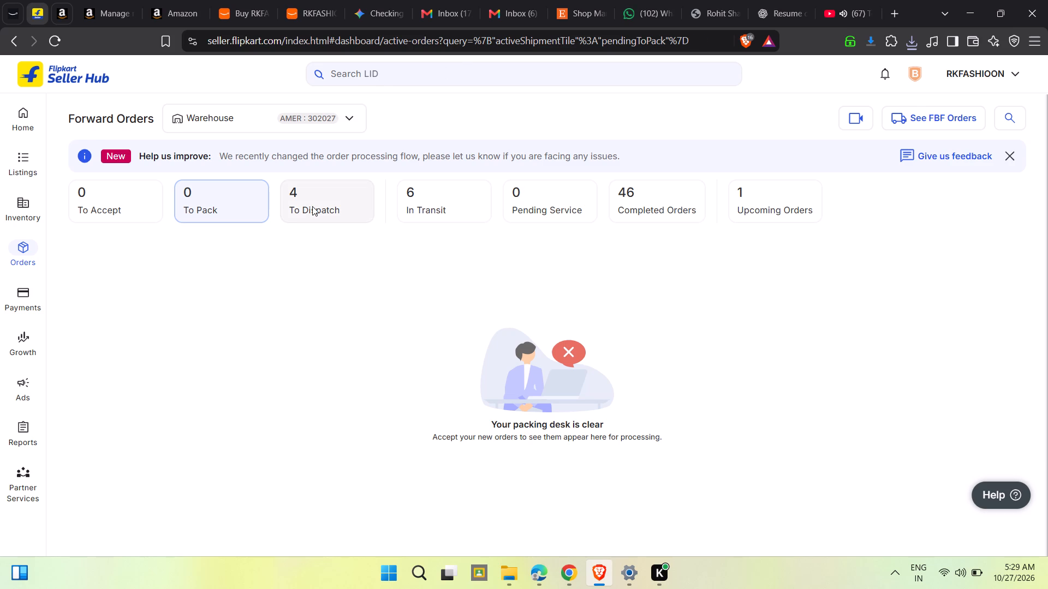
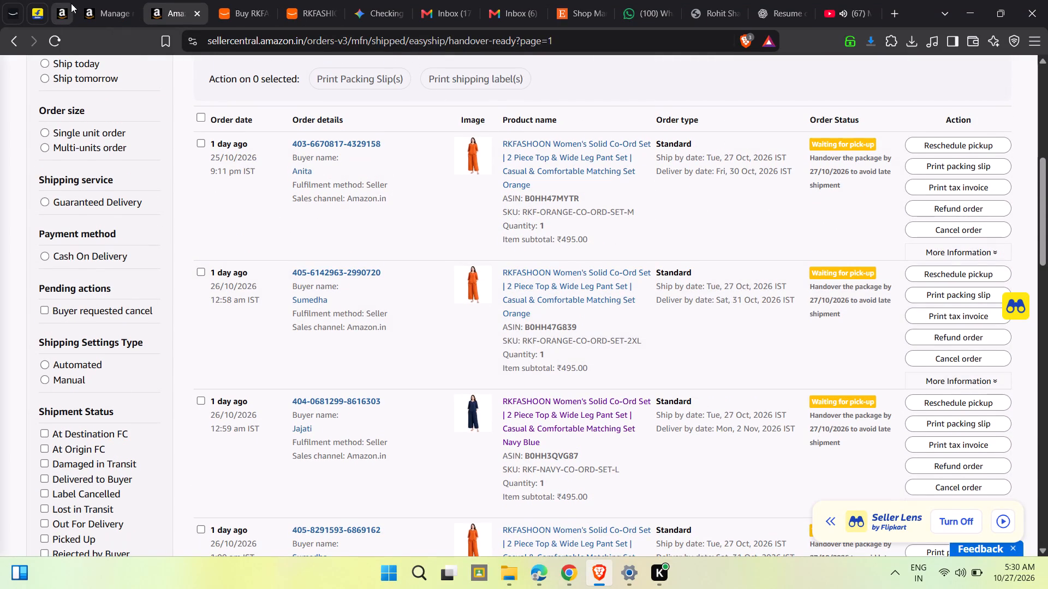
# Switch to Flipkart Seller Hub and review the SKUs and dispatch dates of the orders in To Dispatch.
pyautogui.click(32, 7)
pyautogui.scroll(-3, 264, 351)
pyautogui.scroll(5, 264, 351)
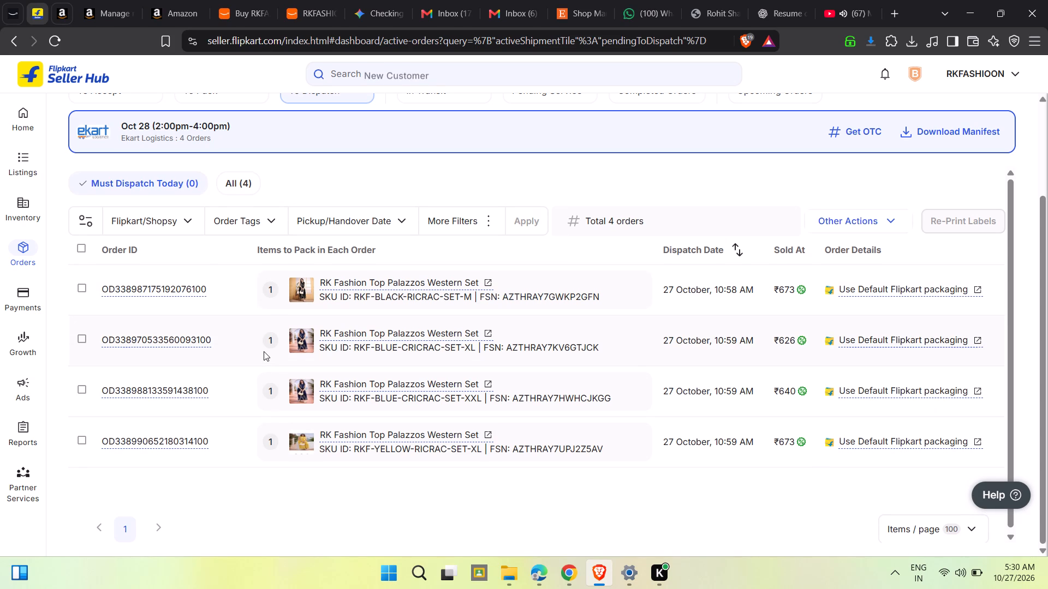
pyautogui.scroll(-2, 310, 427)
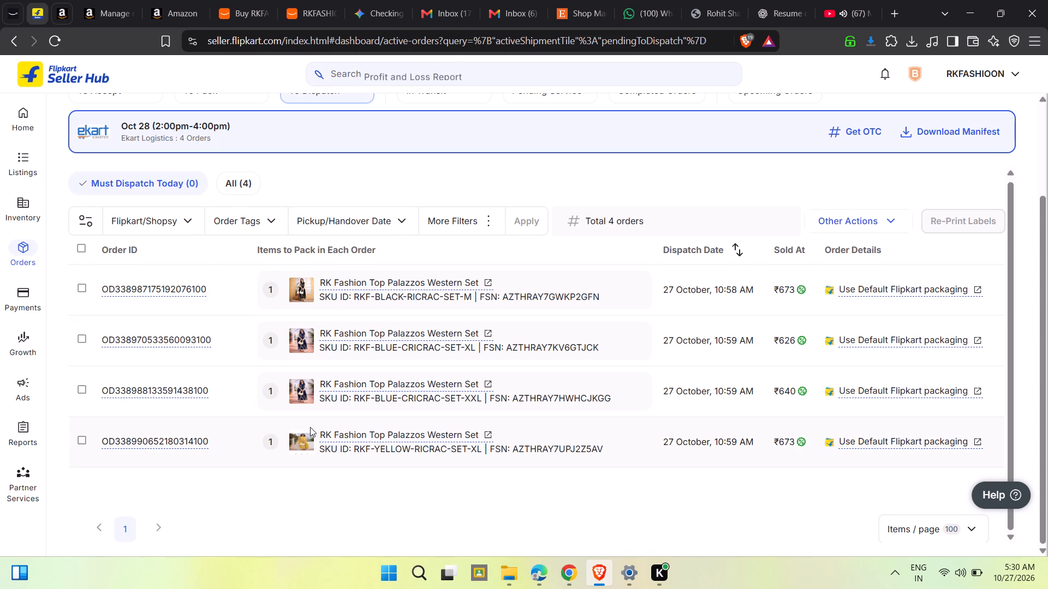
pyautogui.scroll(-1, 310, 427)
pyautogui.scroll(4, 310, 427)
pyautogui.scroll(-4, 310, 427)
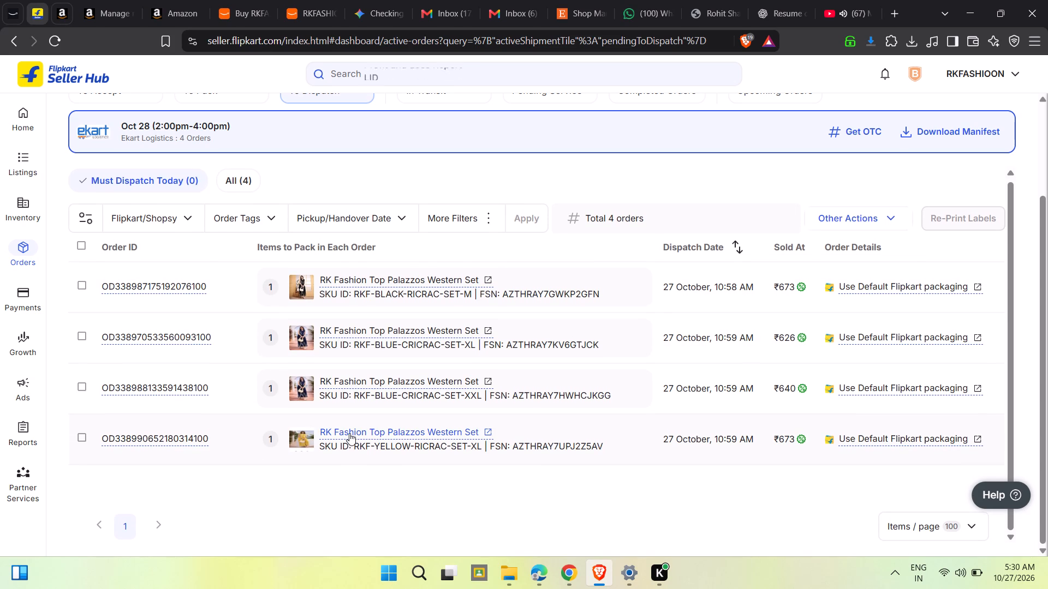
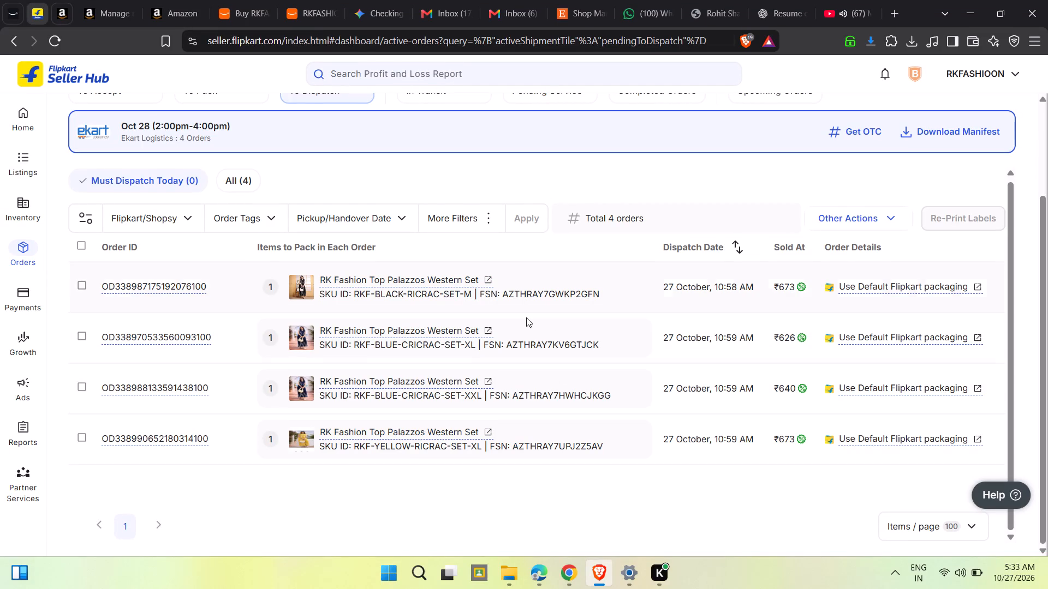
# Check the Upcoming Orders list in Flipkart Seller Hub for its SKU and dispatch-after date.
pyautogui.scroll(5, 526, 317)
pyautogui.scroll(6, 724, 201)
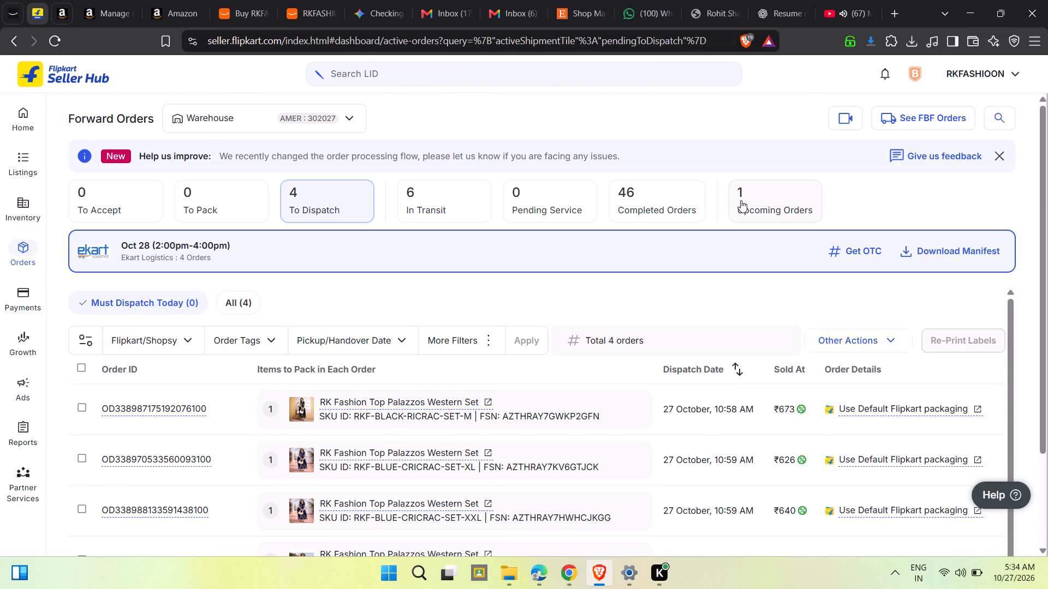
pyautogui.click(741, 200)
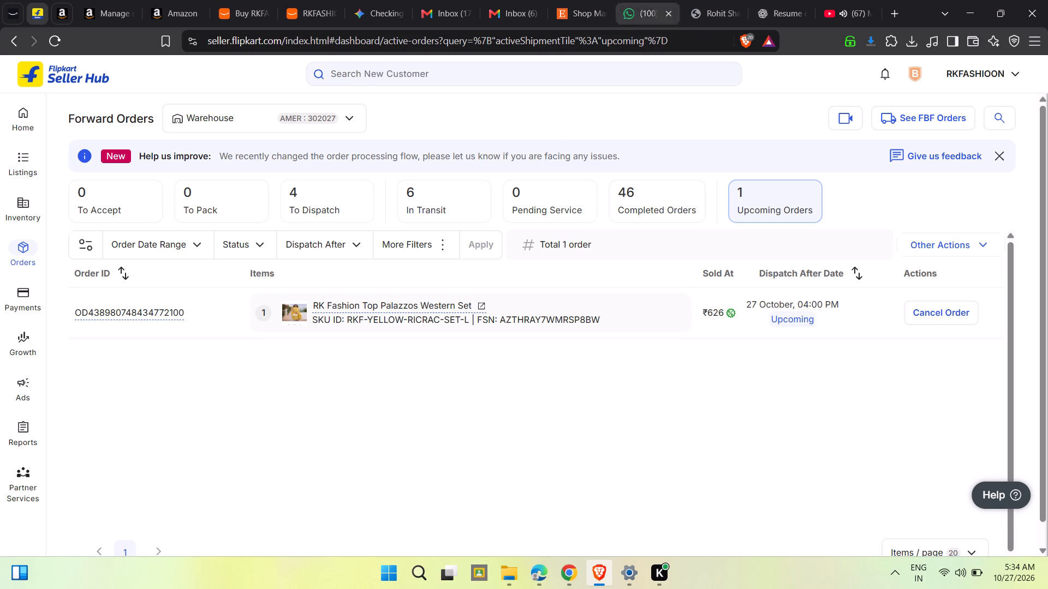
# Switch to the Amazon Seller Central Easy Ship orders and review the SKUs, quantities and ship-by dates of all orders waiting for pick-up.
pyautogui.click(86, 8)
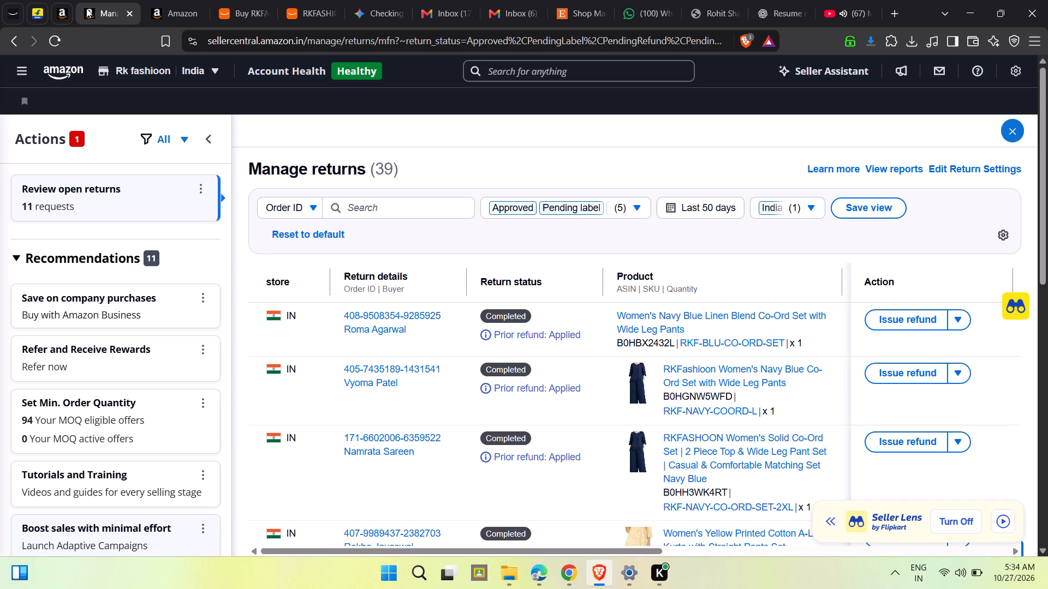
pyautogui.click(172, 7)
pyautogui.scroll(2, 216, 195)
pyautogui.scroll(-1, 216, 195)
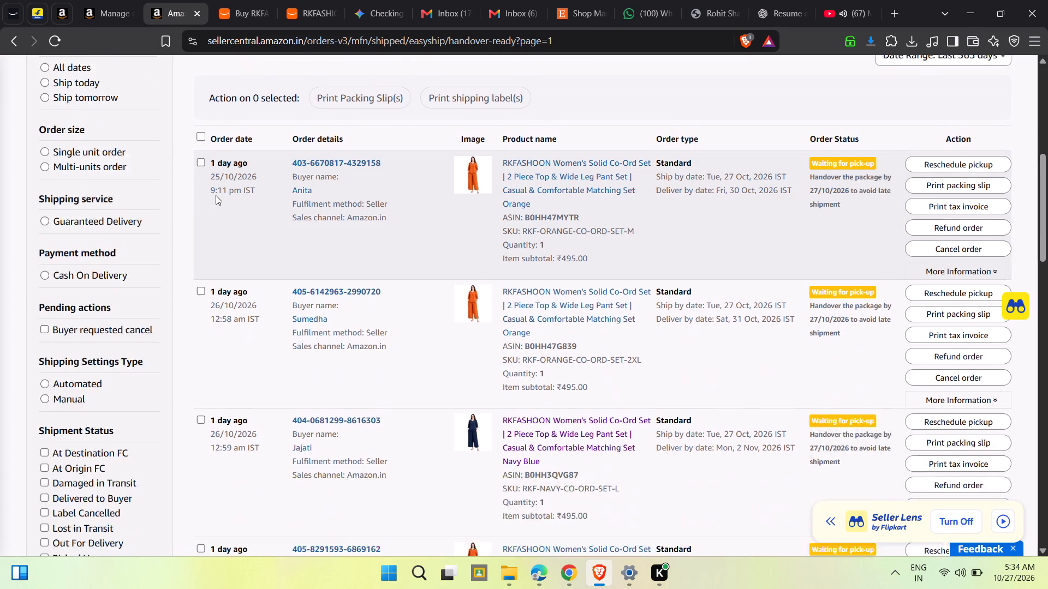
pyautogui.scroll(-1, 216, 195)
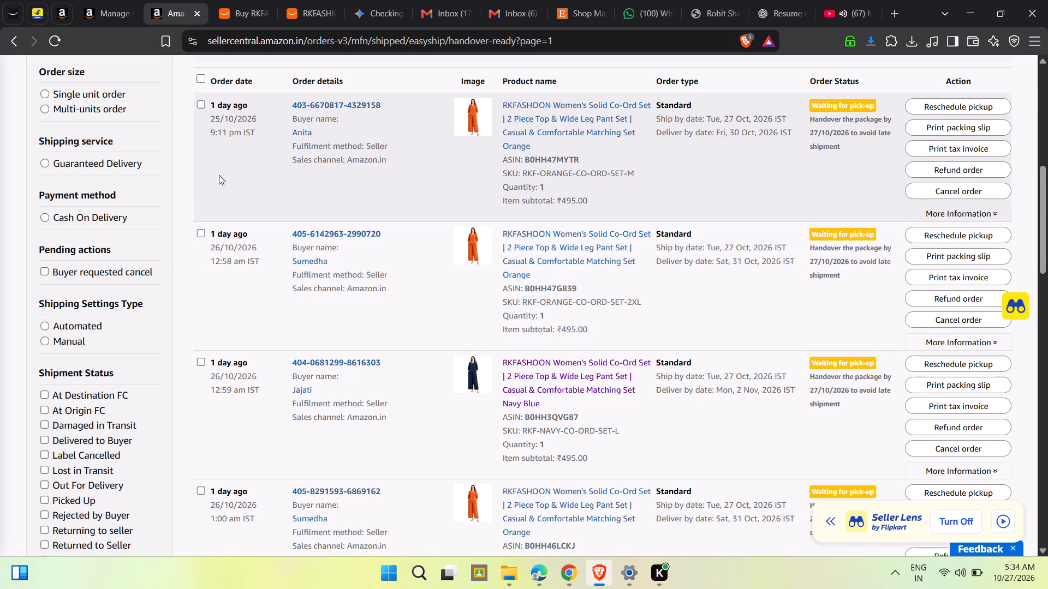
pyautogui.scroll(-9, 410, 332)
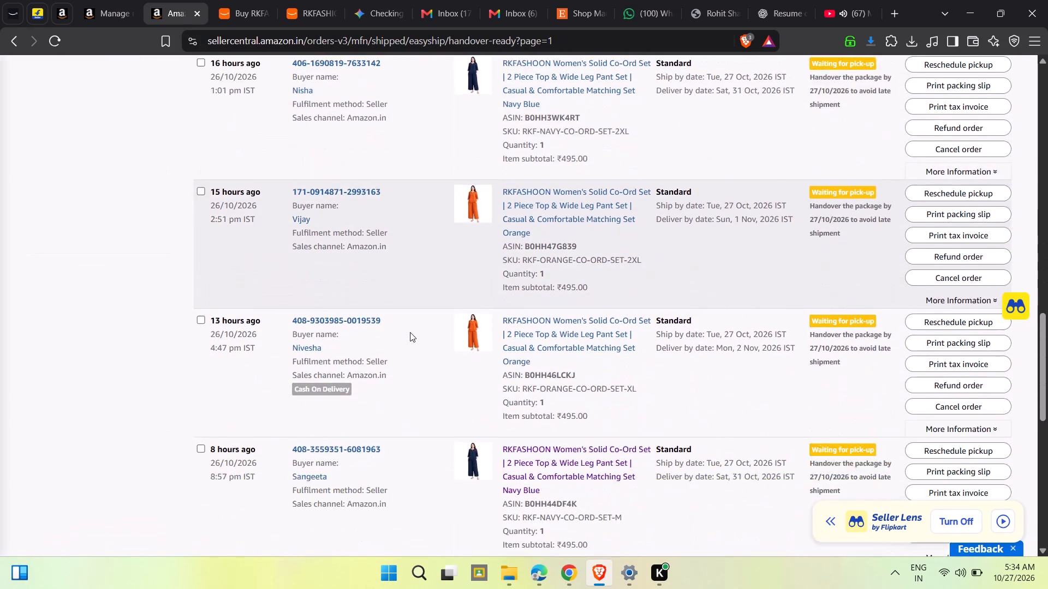
pyautogui.scroll(-3, 410, 332)
pyautogui.scroll(9, 410, 332)
pyautogui.scroll(-2, 410, 332)
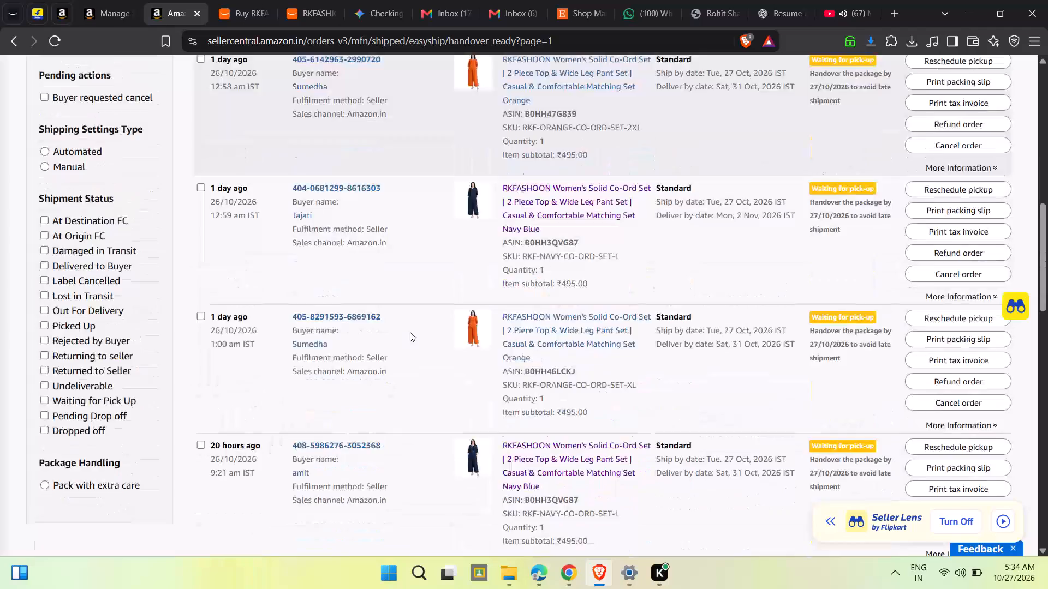
pyautogui.scroll(-13, 410, 332)
pyautogui.scroll(1, 410, 332)
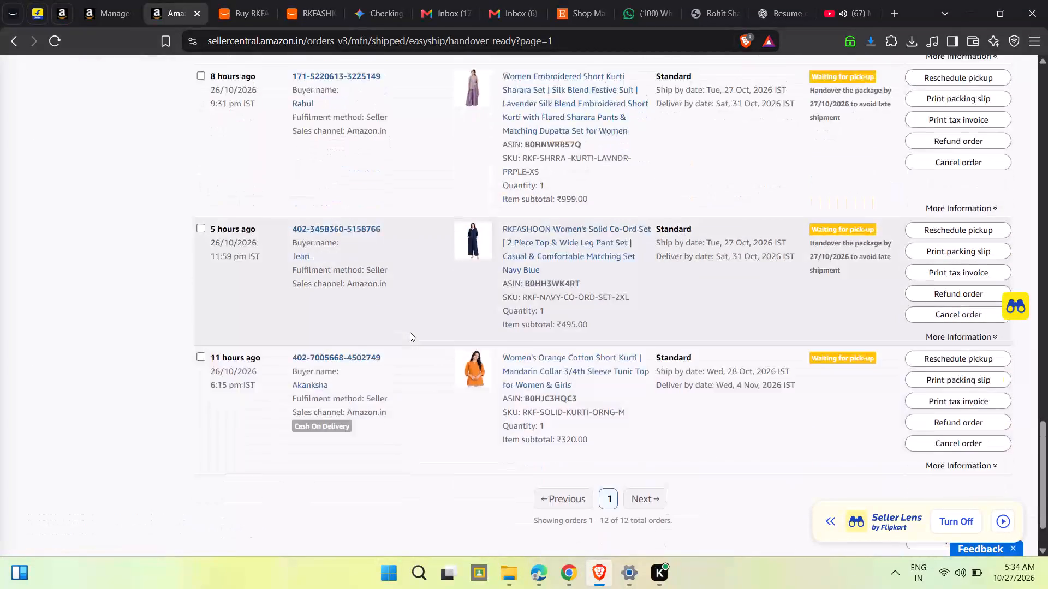
pyautogui.scroll(1, 410, 332)
pyautogui.scroll(-2, 410, 332)
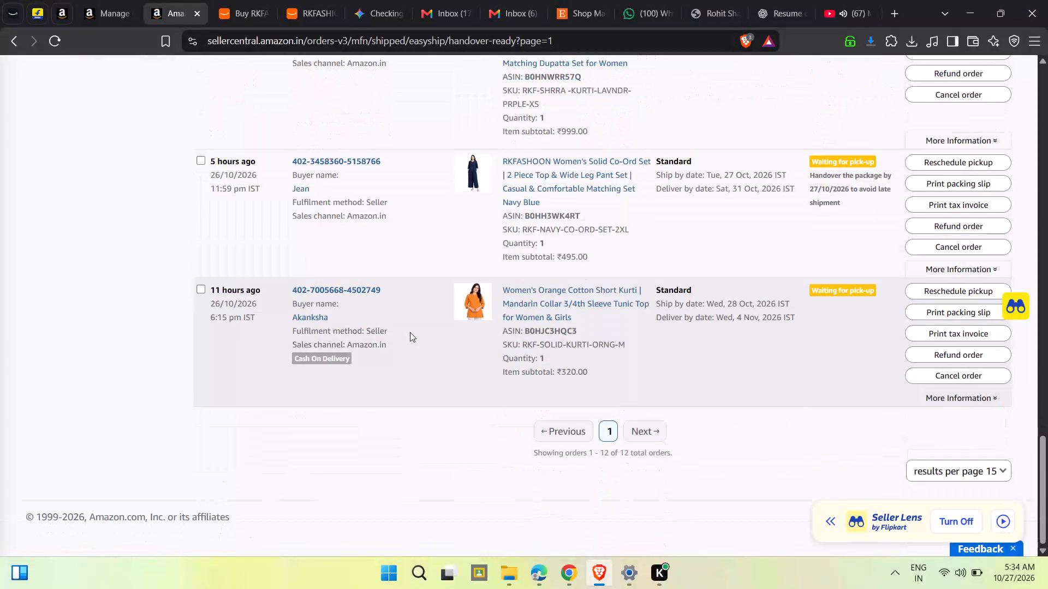
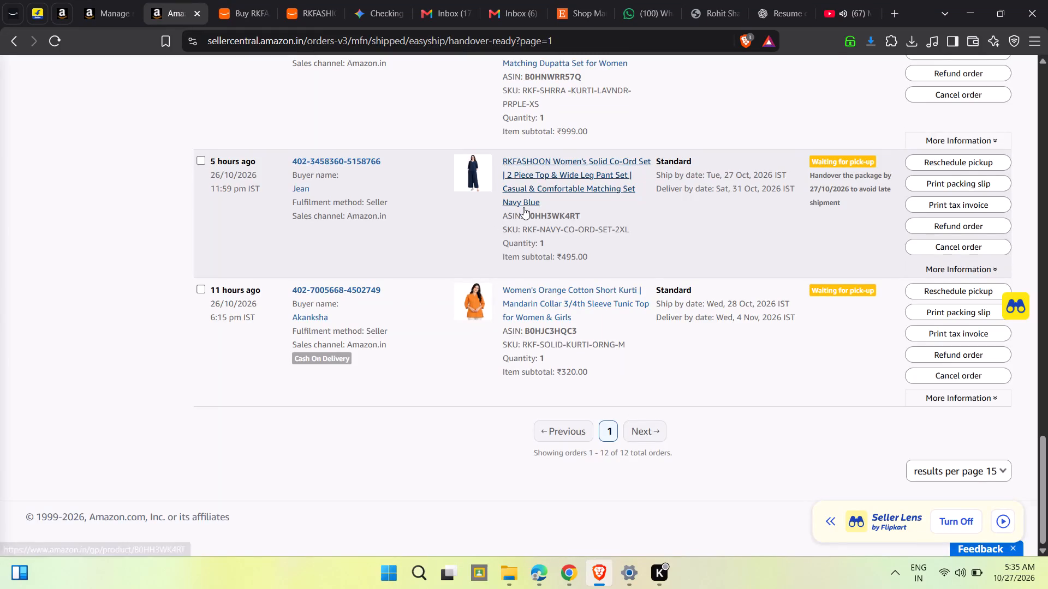
# Go back through the Easy Ship orders waiting for pick-up, rechecking the co-ord set and kurti SKUs, sizes, quantities and ship-by dates.
pyautogui.scroll(5, 523, 207)
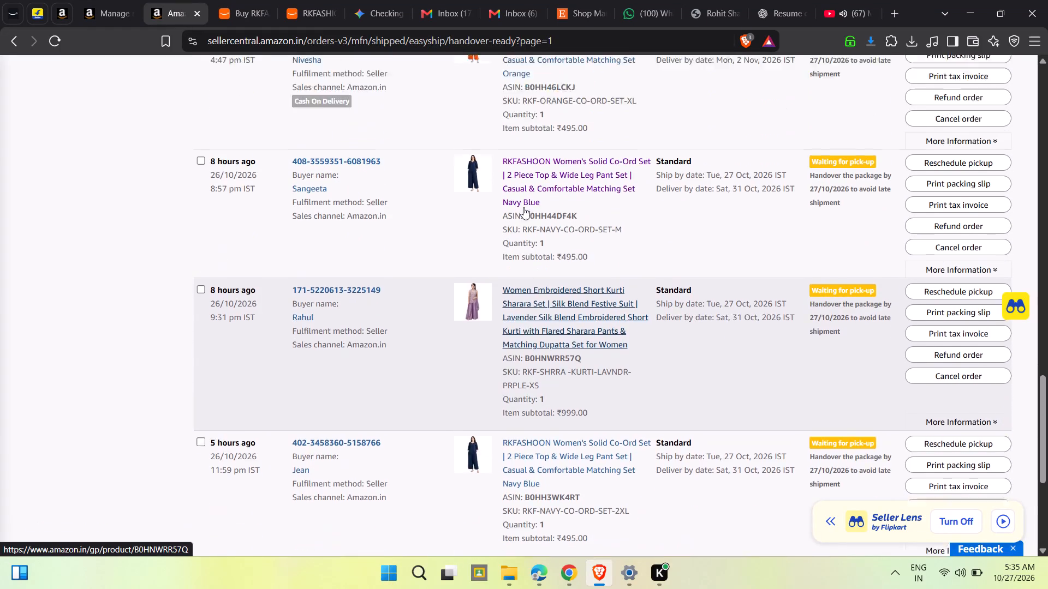
pyautogui.scroll(1, 523, 207)
pyautogui.scroll(3, 552, 279)
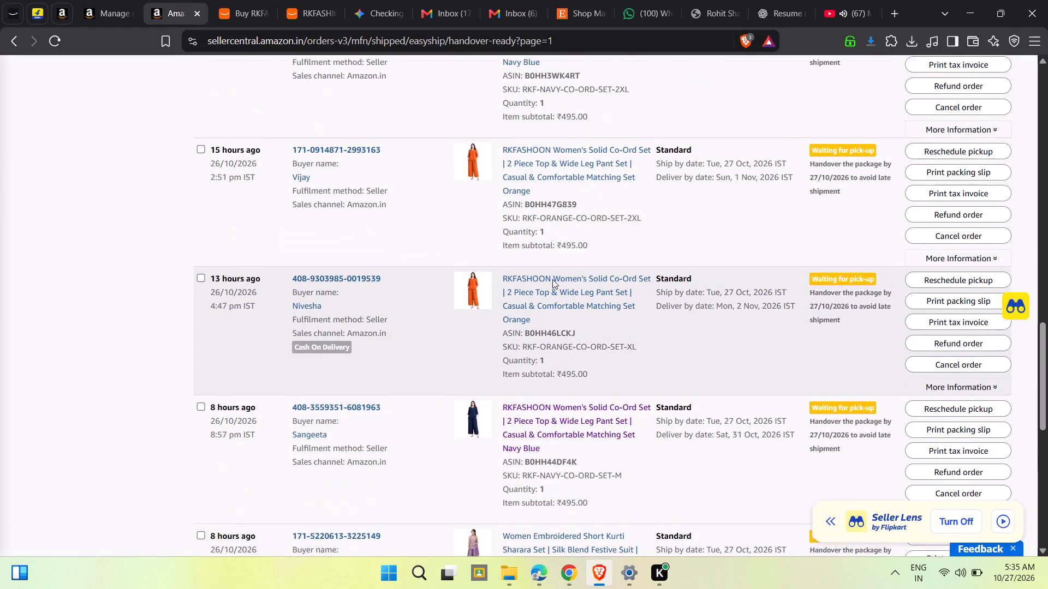
pyautogui.scroll(3, 552, 279)
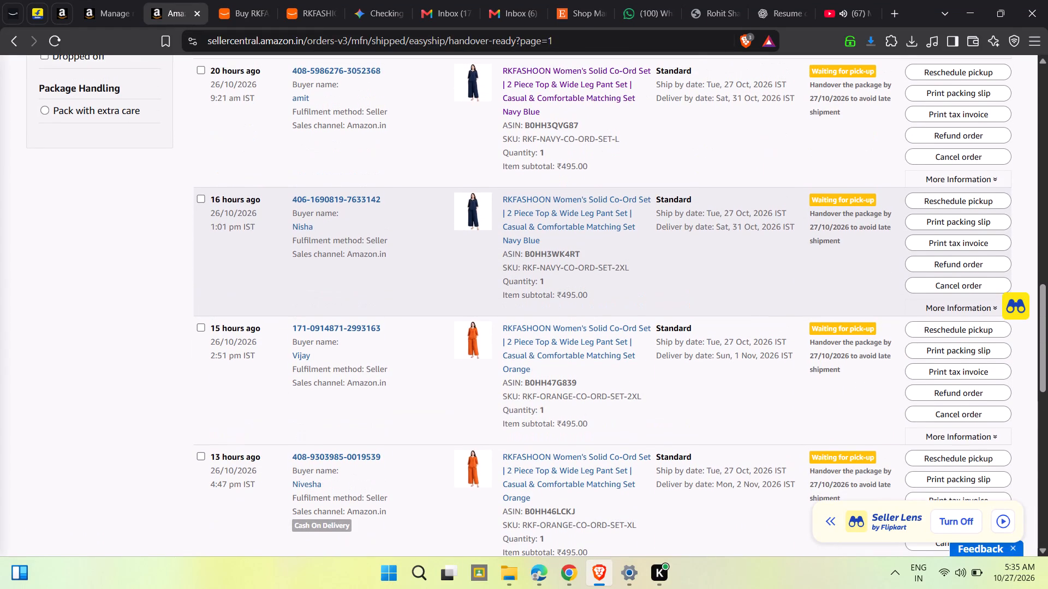
pyautogui.scroll(2, 564, 248)
pyautogui.scroll(4, 562, 170)
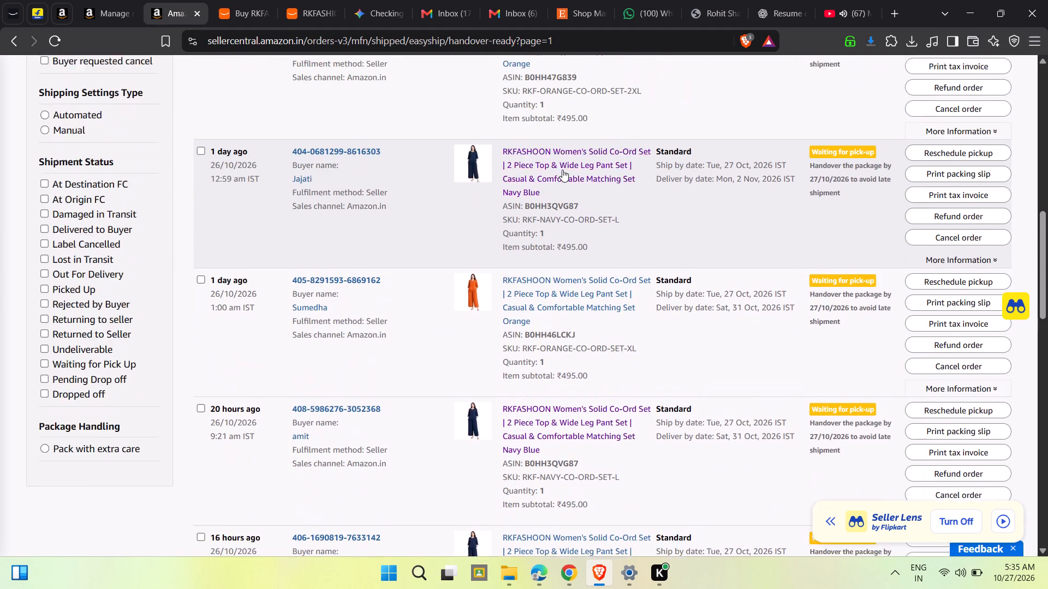
pyautogui.scroll(3, 562, 170)
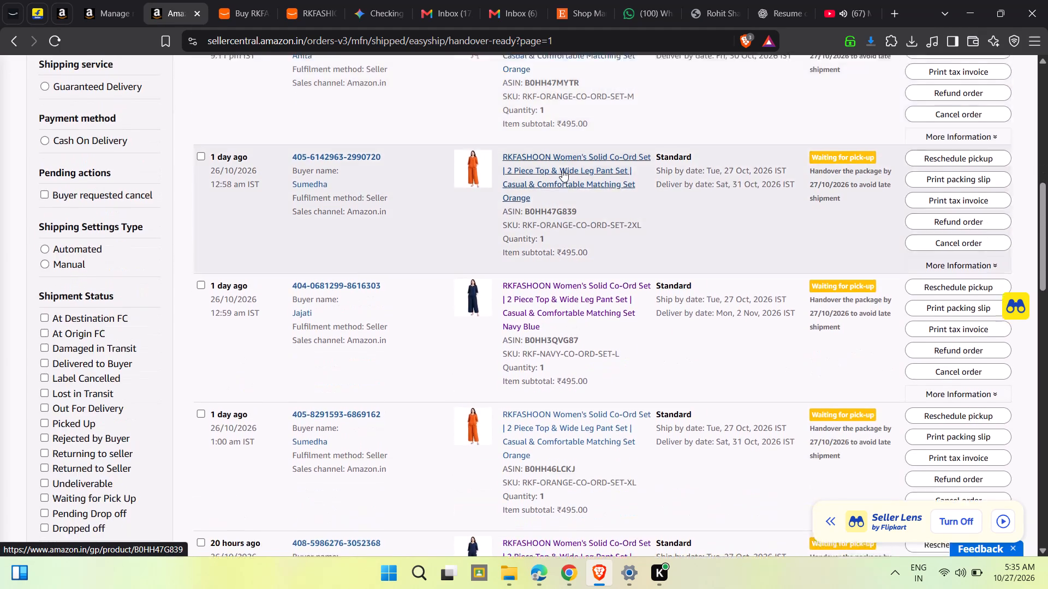
pyautogui.scroll(1, 562, 170)
pyautogui.scroll(-6, 562, 170)
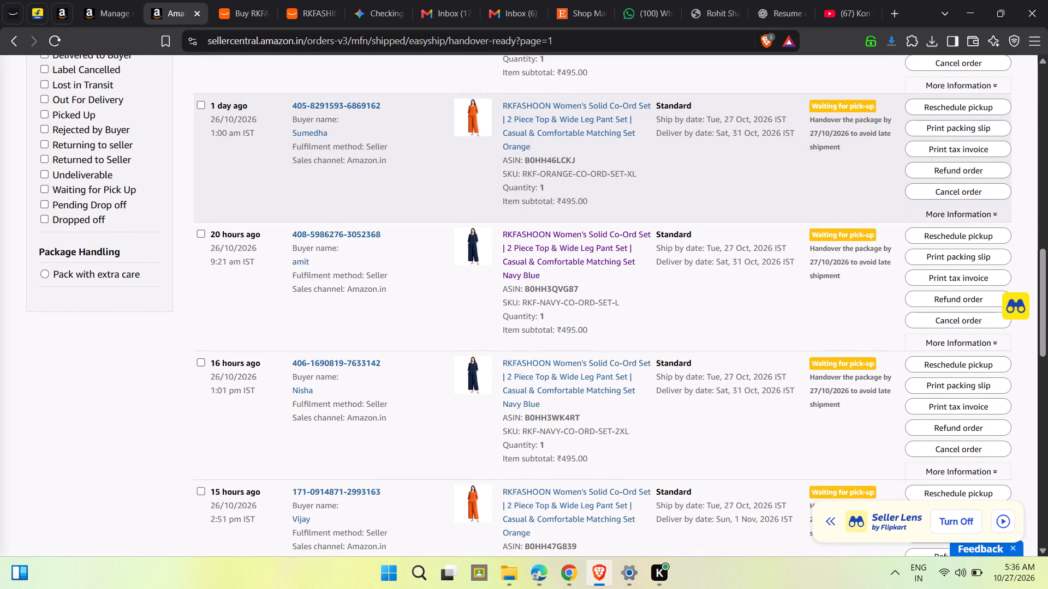
pyautogui.scroll(5, 610, 249)
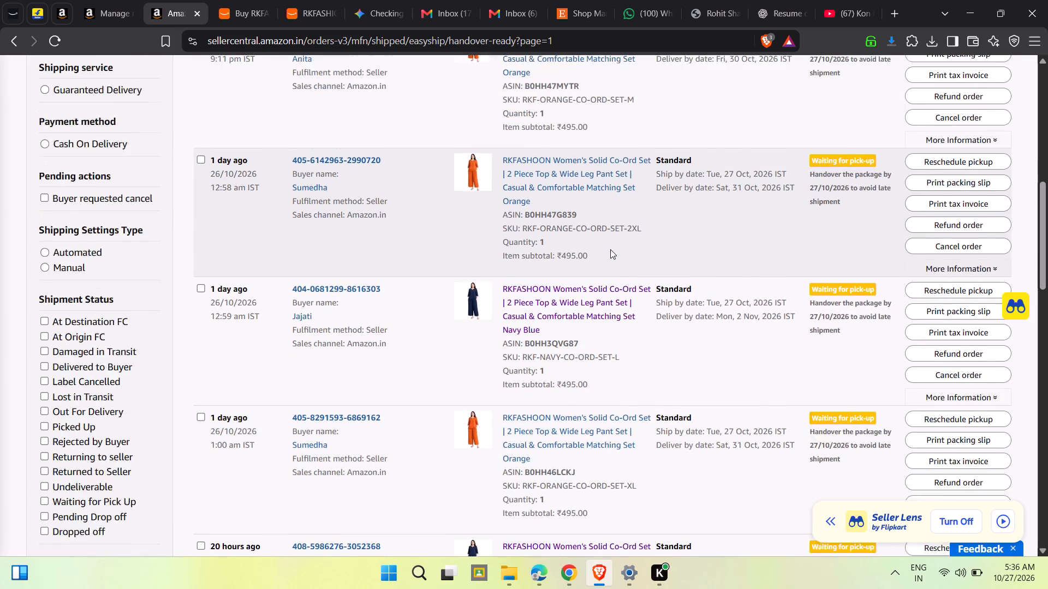
pyautogui.scroll(1, 610, 249)
pyautogui.scroll(-4, 610, 249)
pyautogui.scroll(-1, 612, 309)
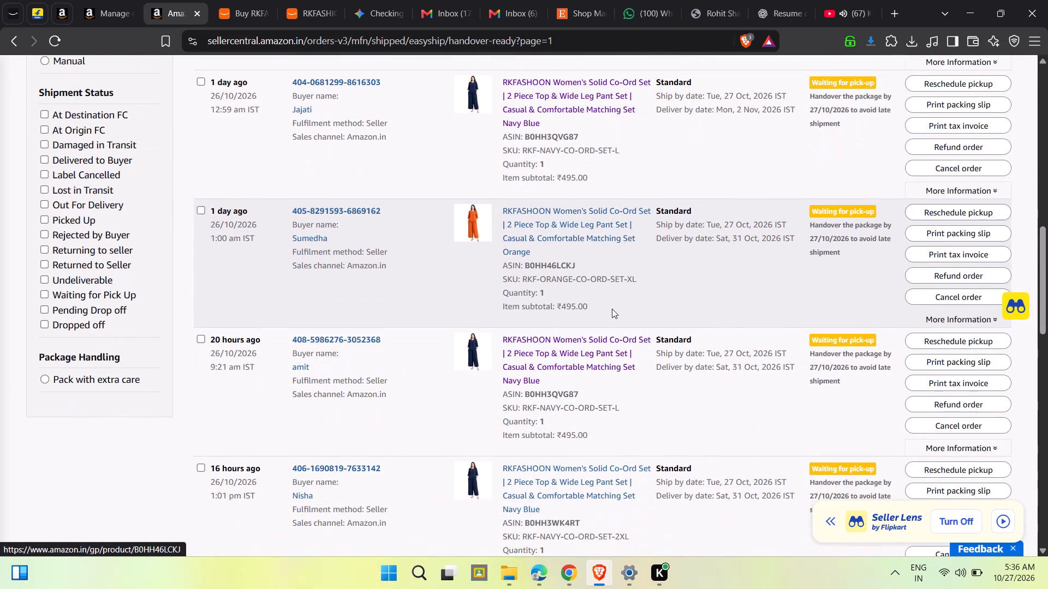
pyautogui.scroll(-3, 626, 372)
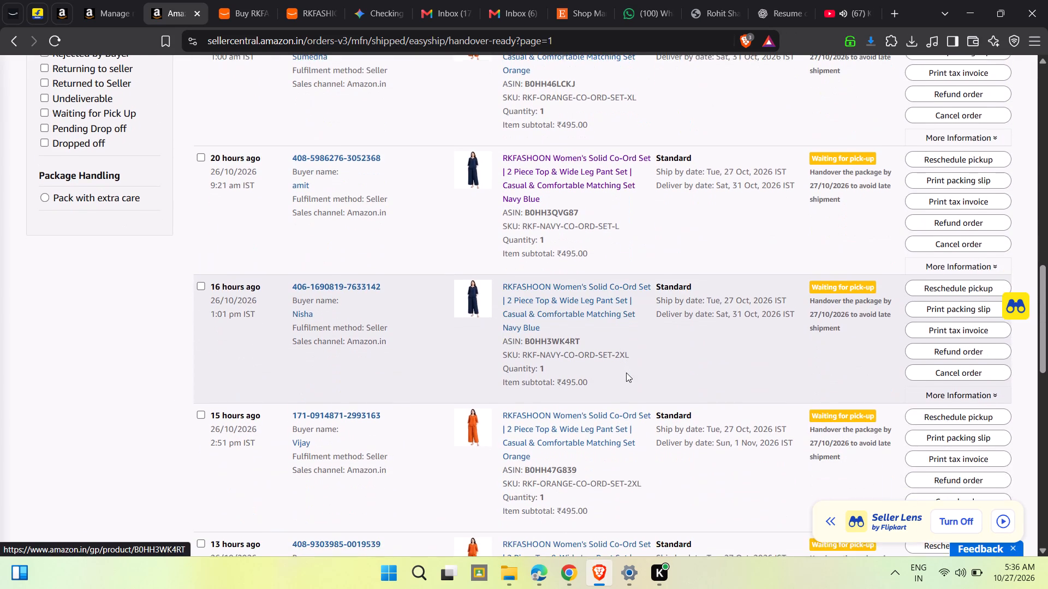
pyautogui.scroll(-6, 619, 389)
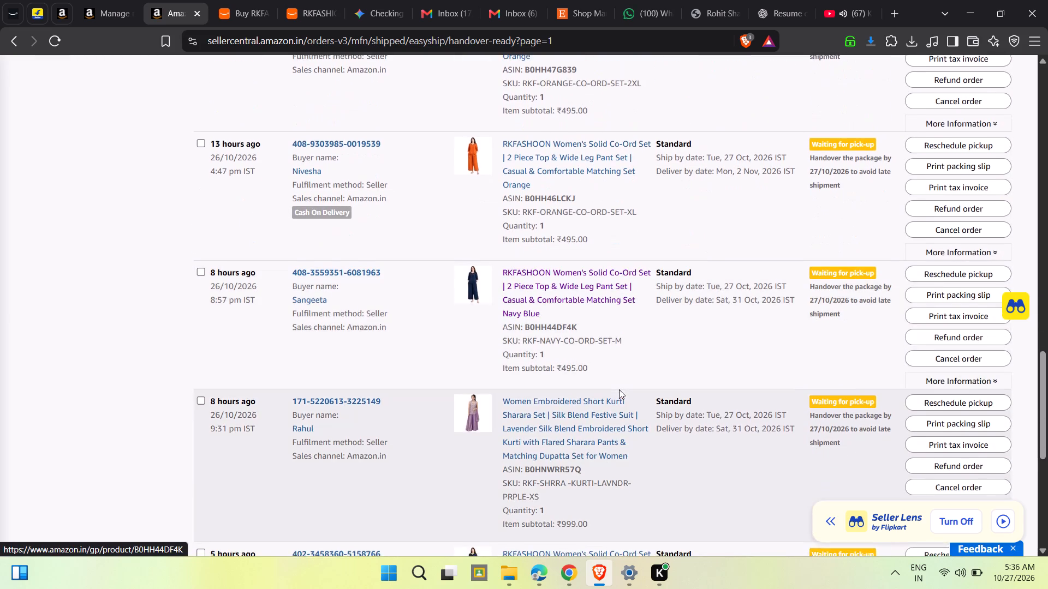
pyautogui.scroll(-6, 619, 389)
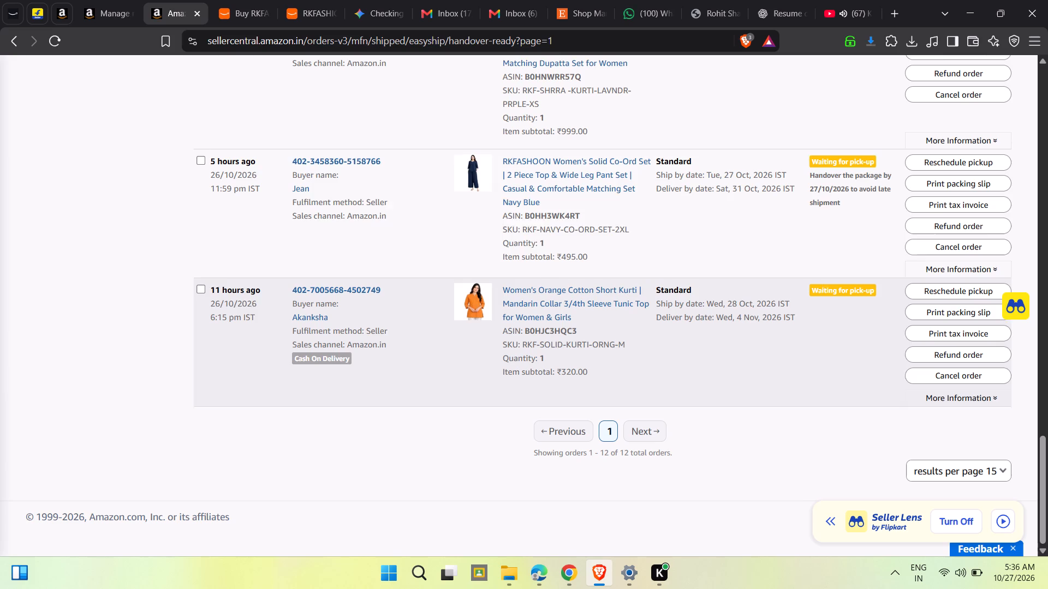
# Switch to Flipkart Seller Hub and review the SKUs, quantities and dispatch times of all To Dispatch orders.
pyautogui.click(32, 7)
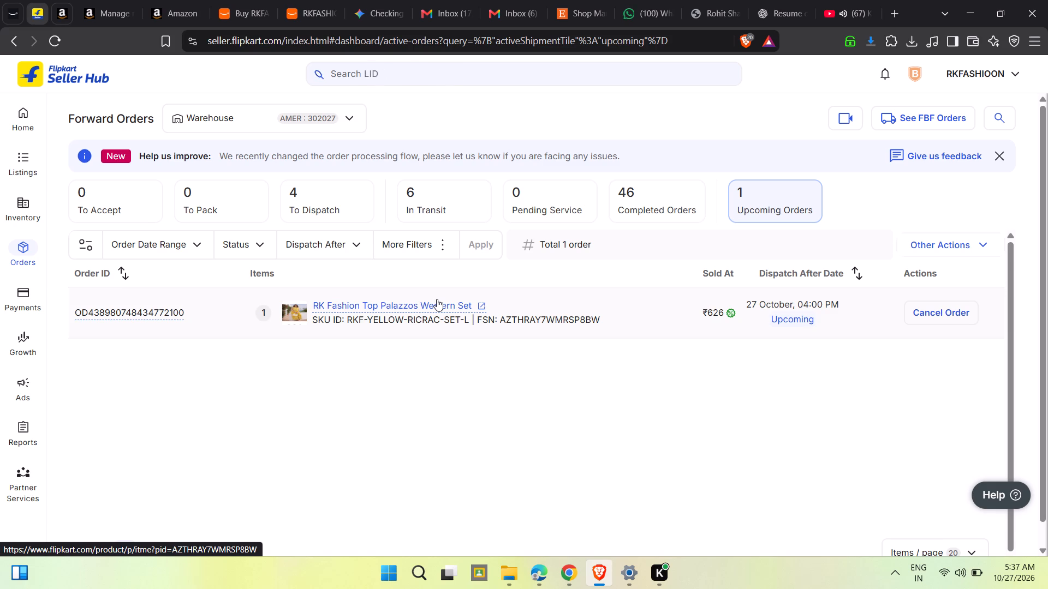
pyautogui.click(330, 209)
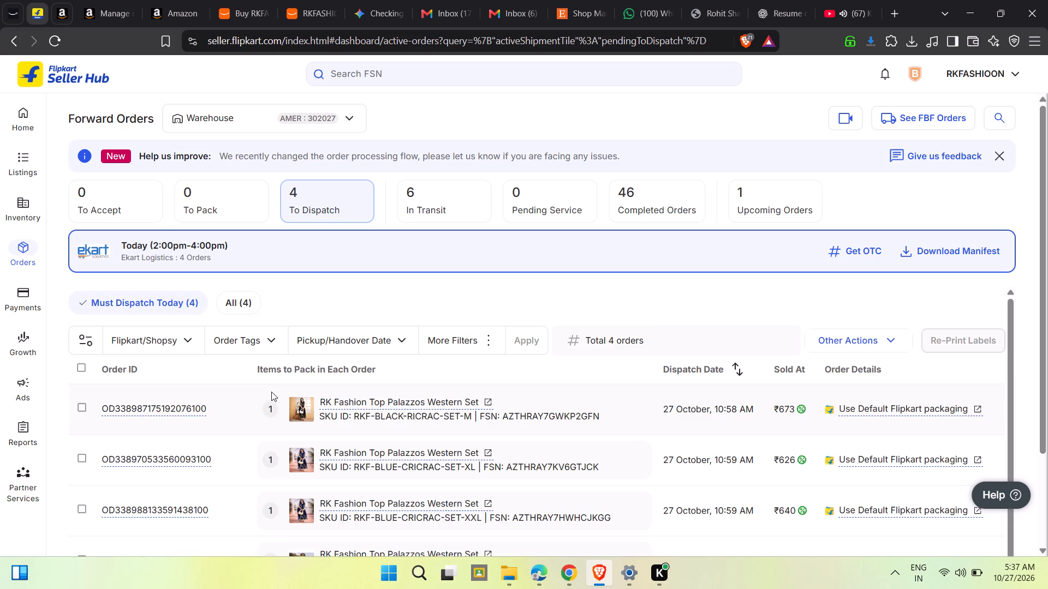
pyautogui.scroll(-2, 271, 392)
pyautogui.scroll(-2, 238, 447)
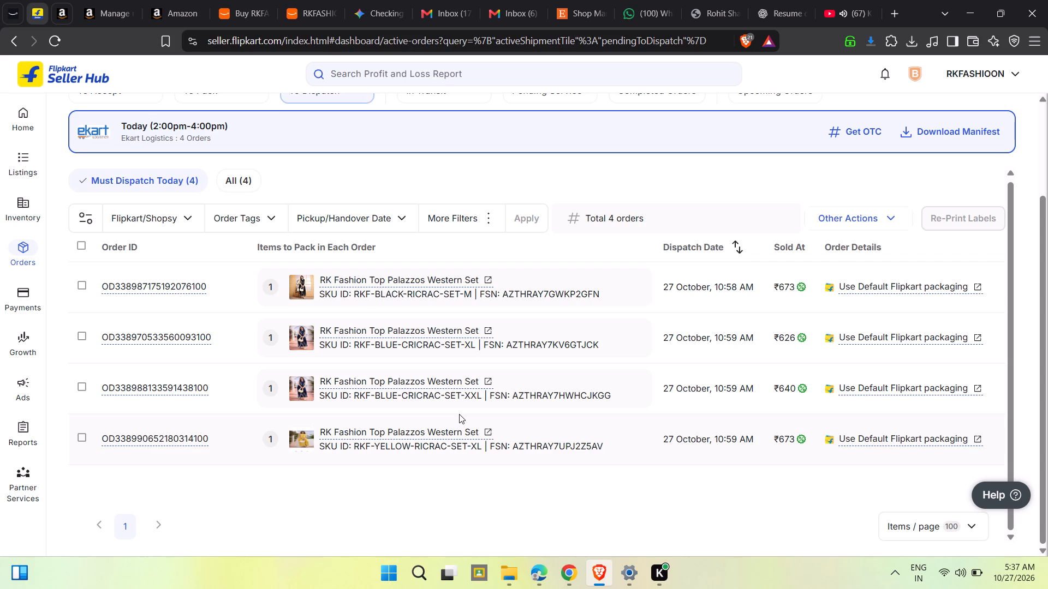
# Return to the Amazon Easy Ship orders and review every order's SKU, colour, size and quantity from first to last.
pyautogui.click(108, 8)
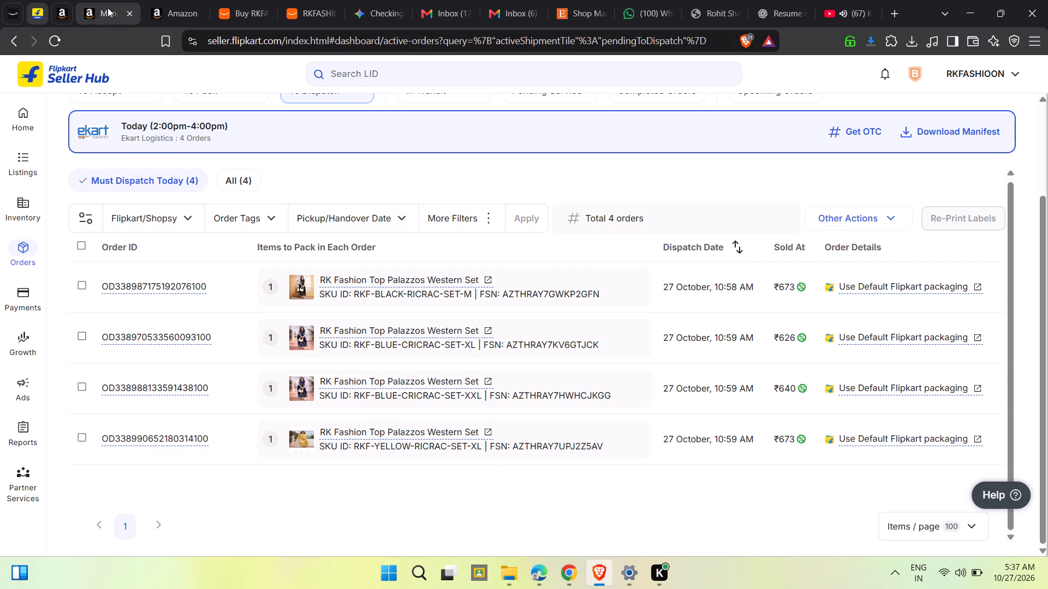
pyautogui.click(57, 6)
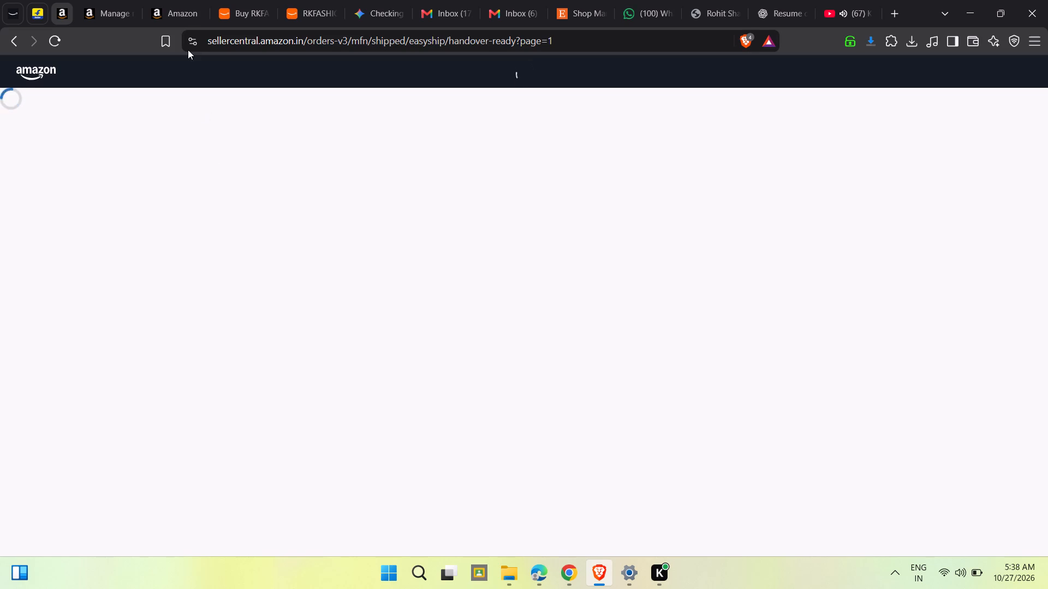
pyautogui.click(168, 19)
pyautogui.scroll(6, 311, 278)
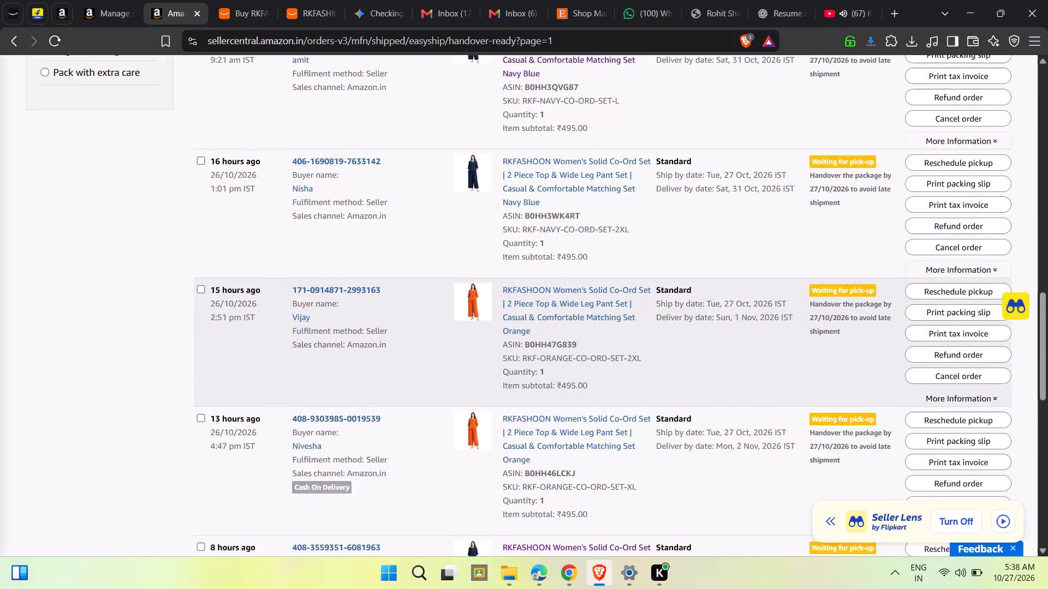
pyautogui.scroll(9, 311, 278)
pyautogui.scroll(-1, 403, 339)
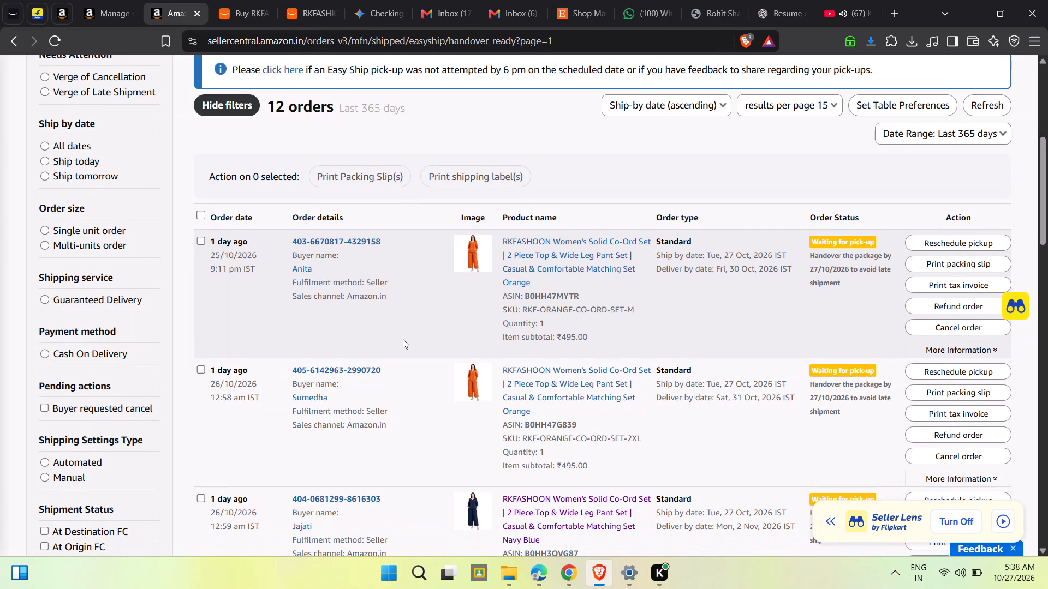
pyautogui.scroll(-5, 397, 374)
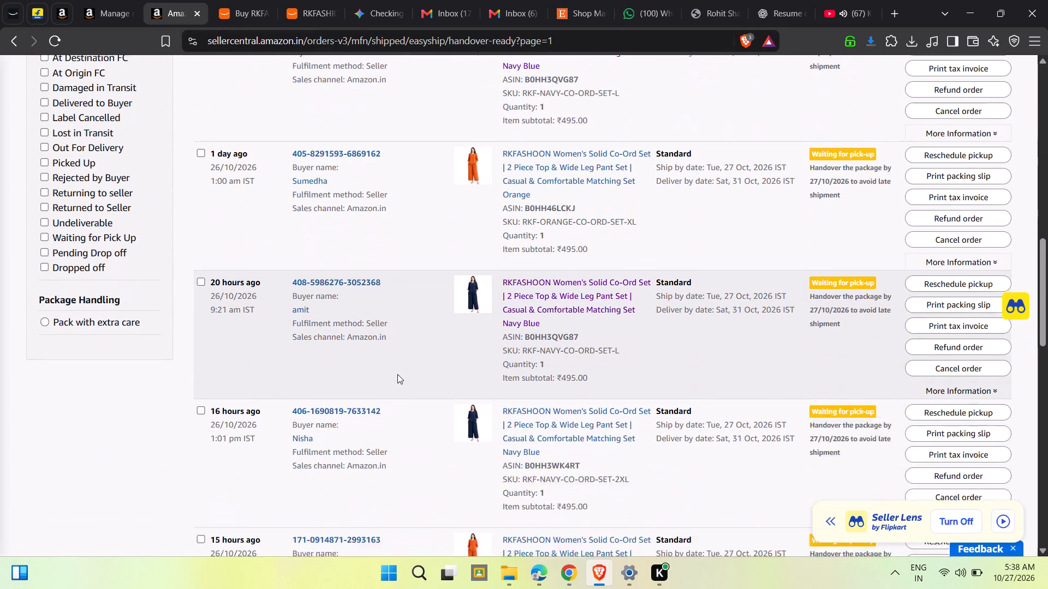
pyautogui.scroll(-5, 397, 374)
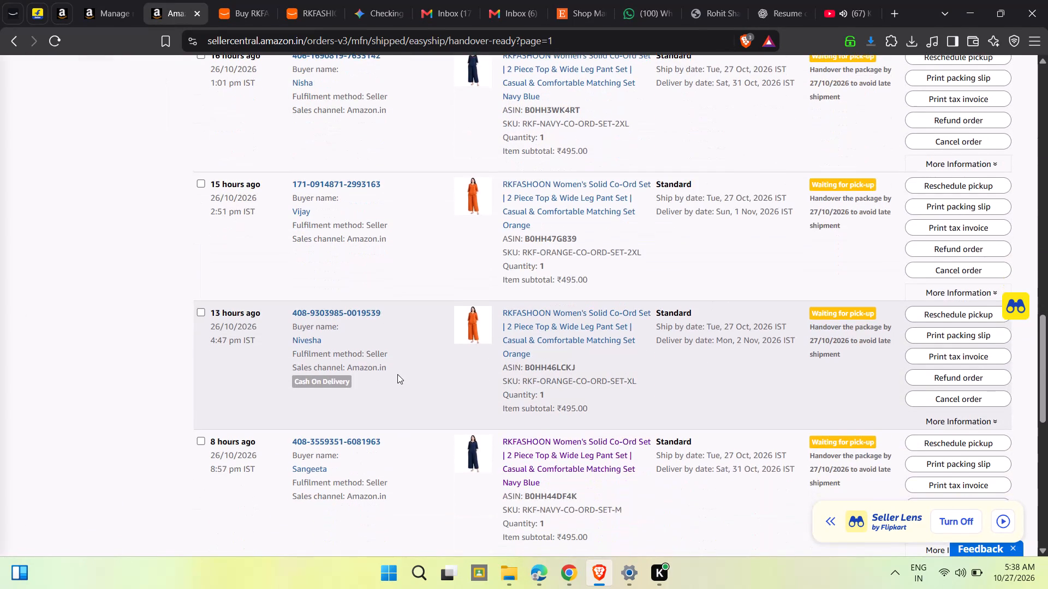
pyautogui.scroll(-2, 465, 415)
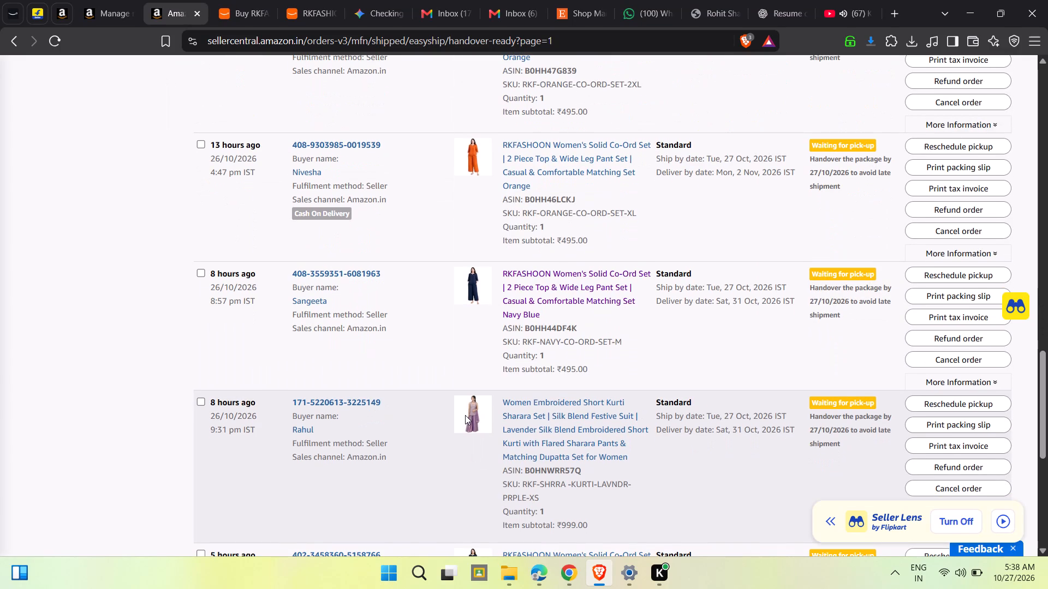
pyautogui.scroll(-4, 505, 330)
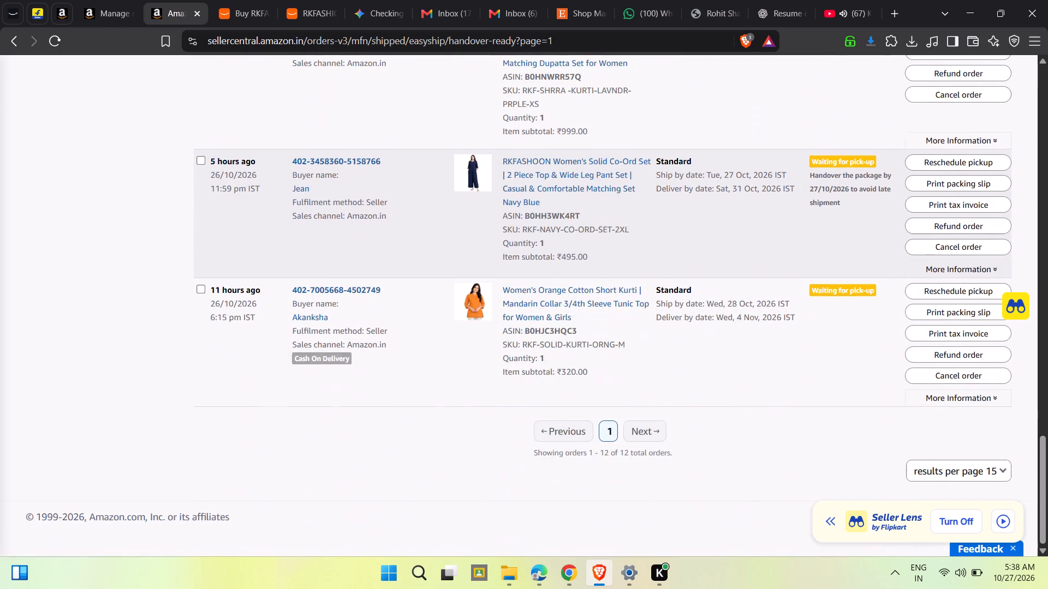
pyautogui.scroll(-1, 505, 330)
# Recheck the full Easy Ship waiting for pick-up list, comparing the SKUs, sizes, quantities and ship-by dates of all orders.
pyautogui.scroll(8, 505, 330)
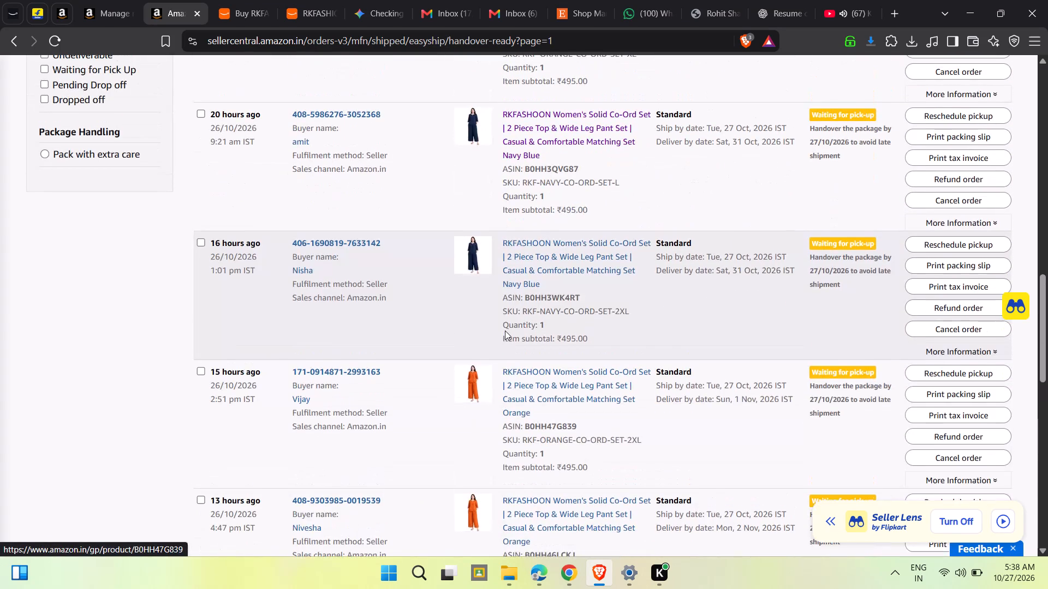
pyautogui.scroll(-2, 540, 401)
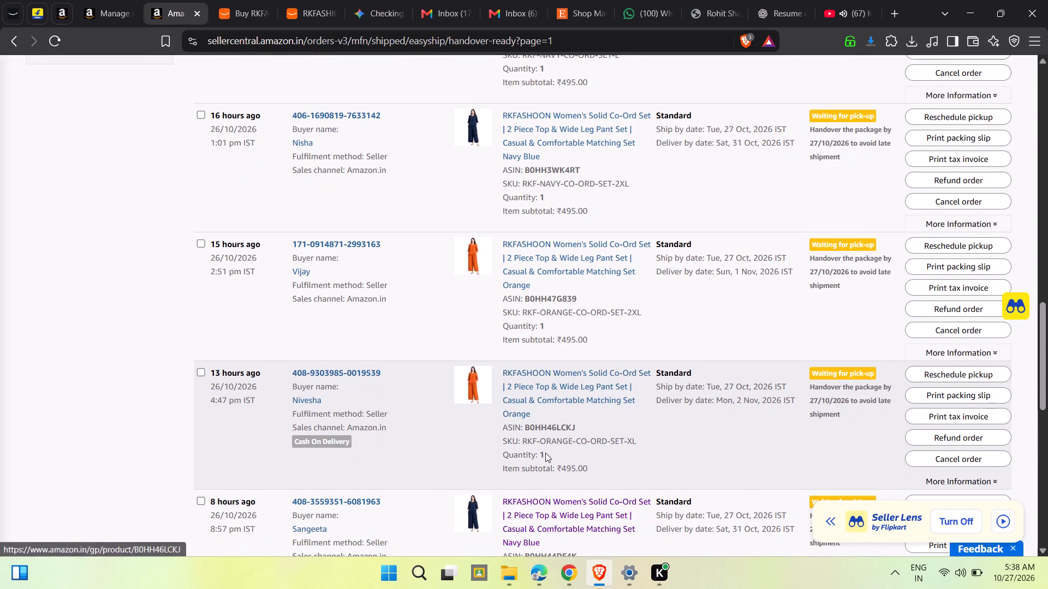
pyautogui.scroll(9, 545, 453)
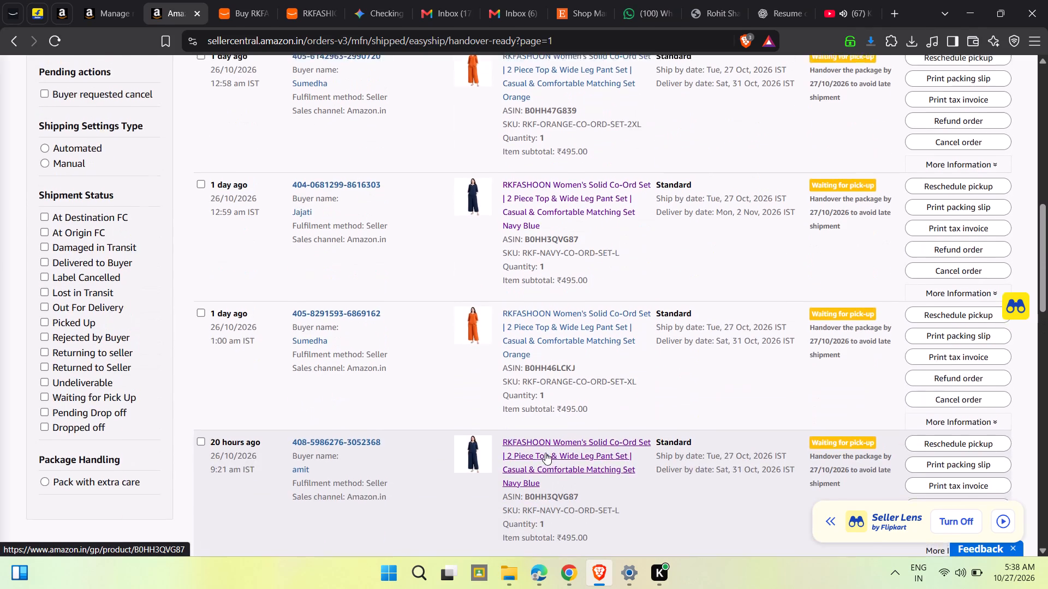
pyautogui.scroll(4, 545, 453)
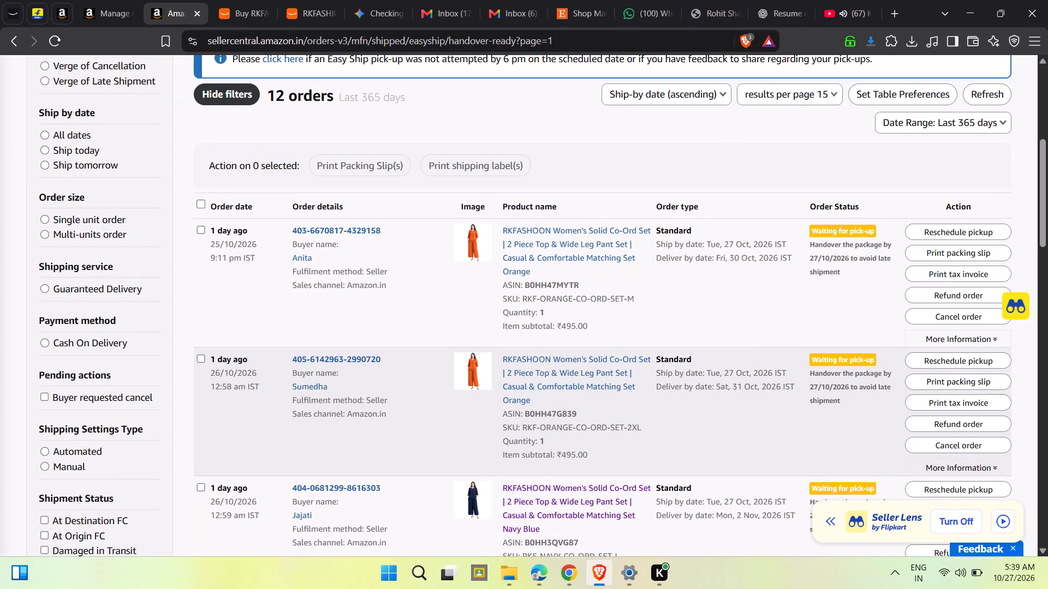
pyautogui.scroll(-1, 545, 453)
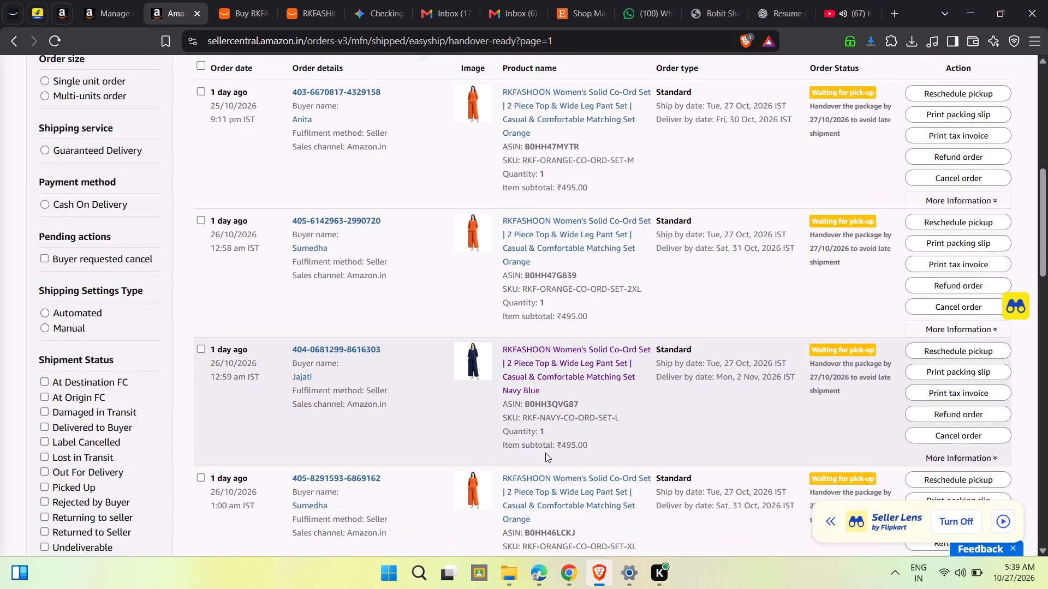
pyautogui.scroll(-7, 545, 453)
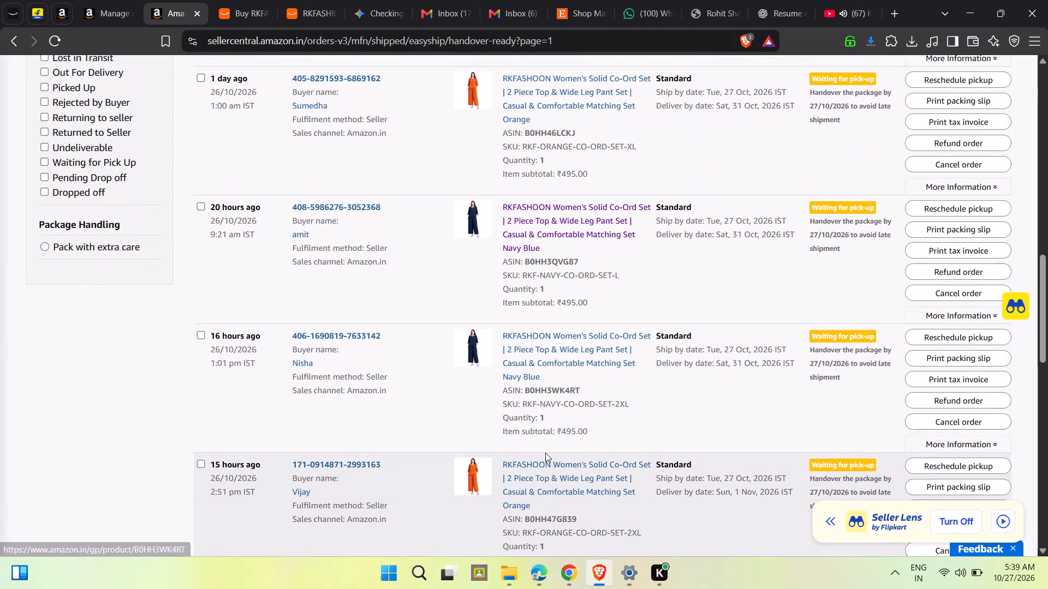
pyautogui.scroll(-4, 545, 453)
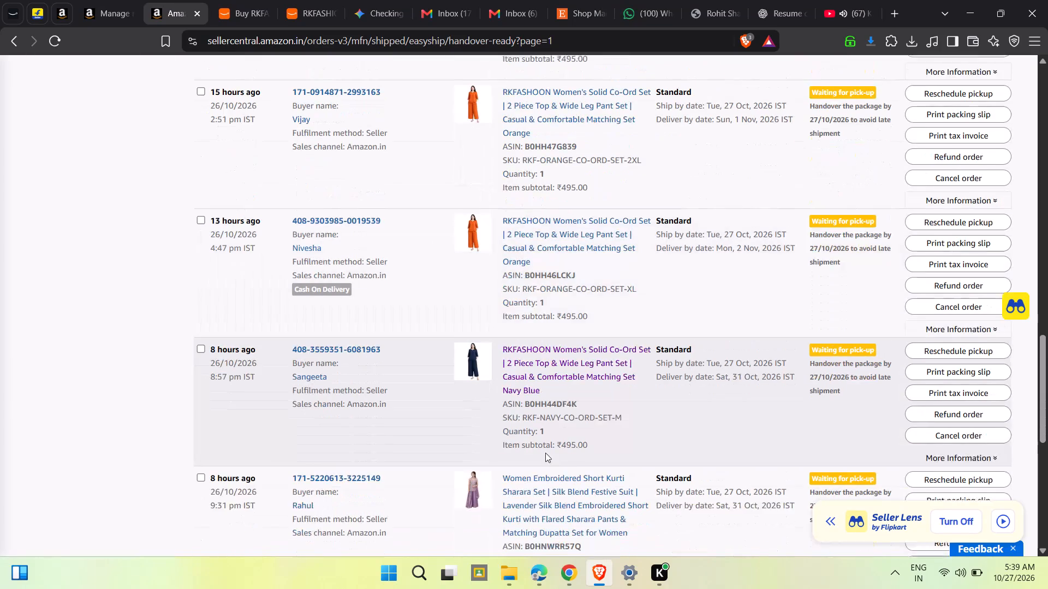
pyautogui.scroll(-5, 545, 453)
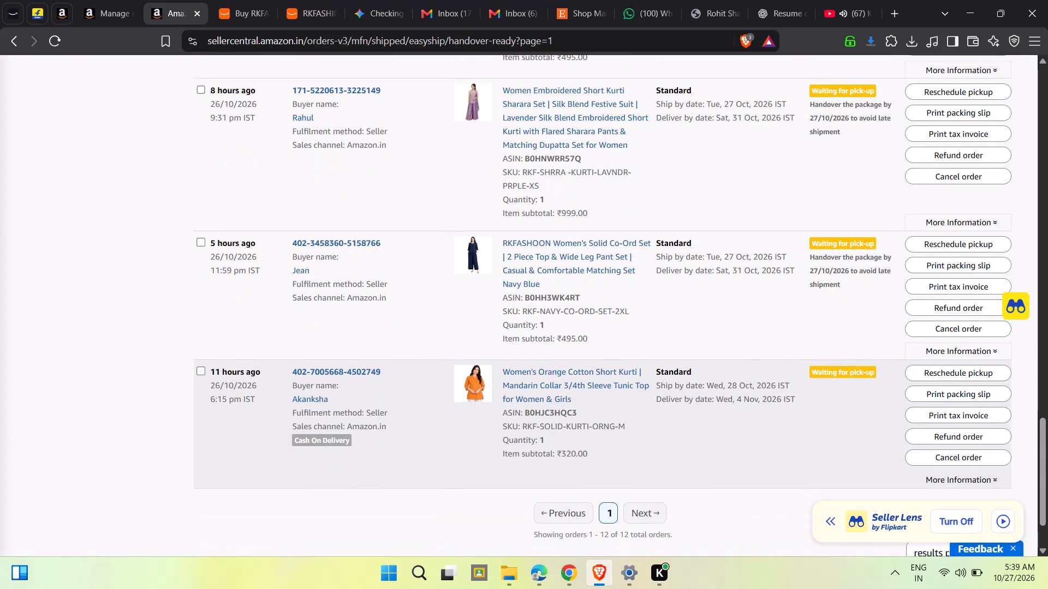
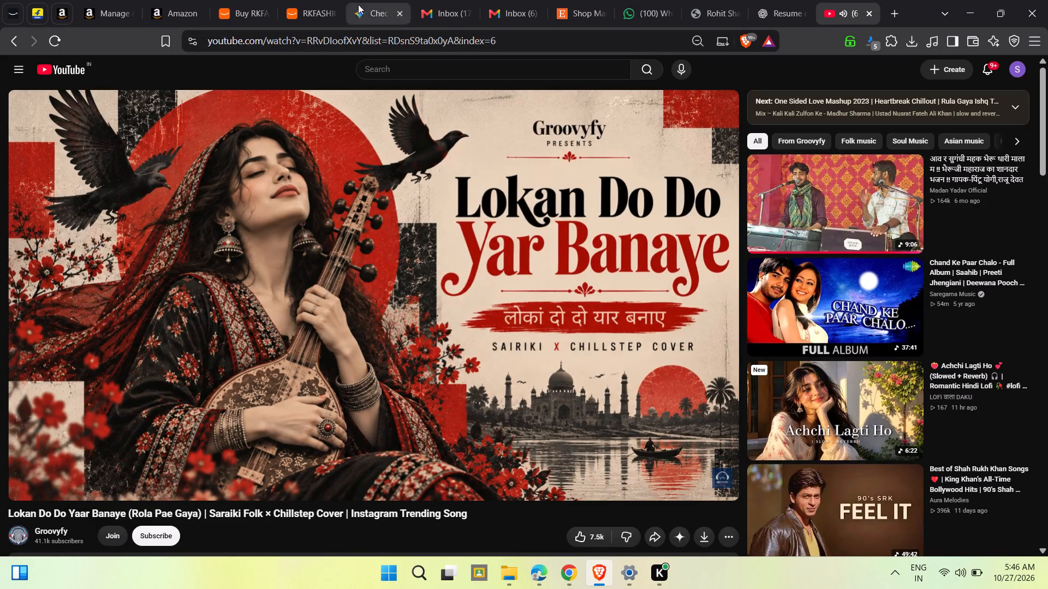
# Return to Amazon Seller Central and reload the Easy Ship orders waiting for pickup, dismissing the Easy Ship introduction.
pyautogui.click(177, 1)
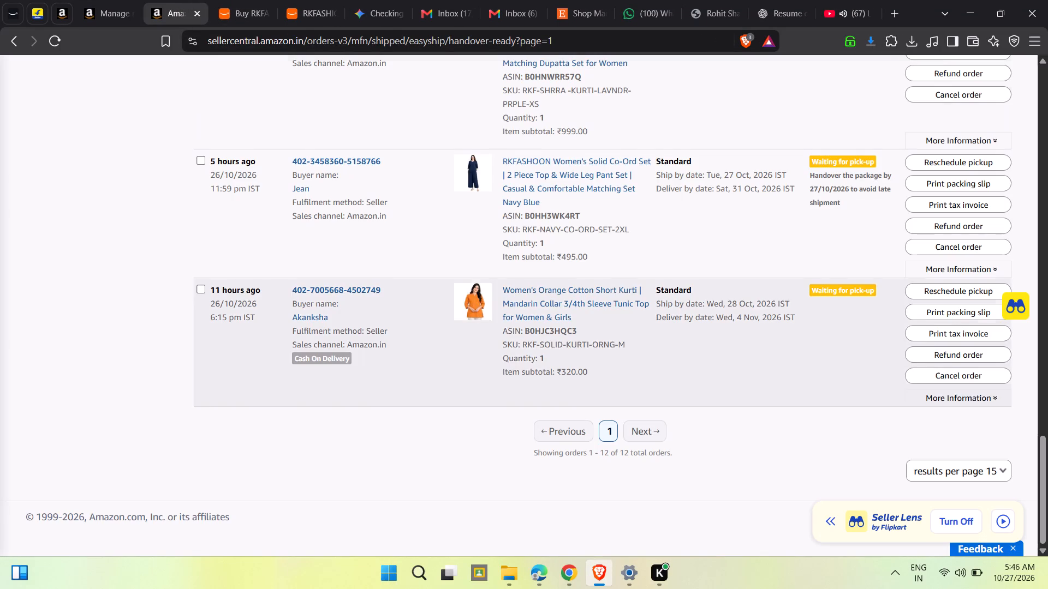
pyautogui.scroll(11, 258, 294)
pyautogui.scroll(3, 303, 366)
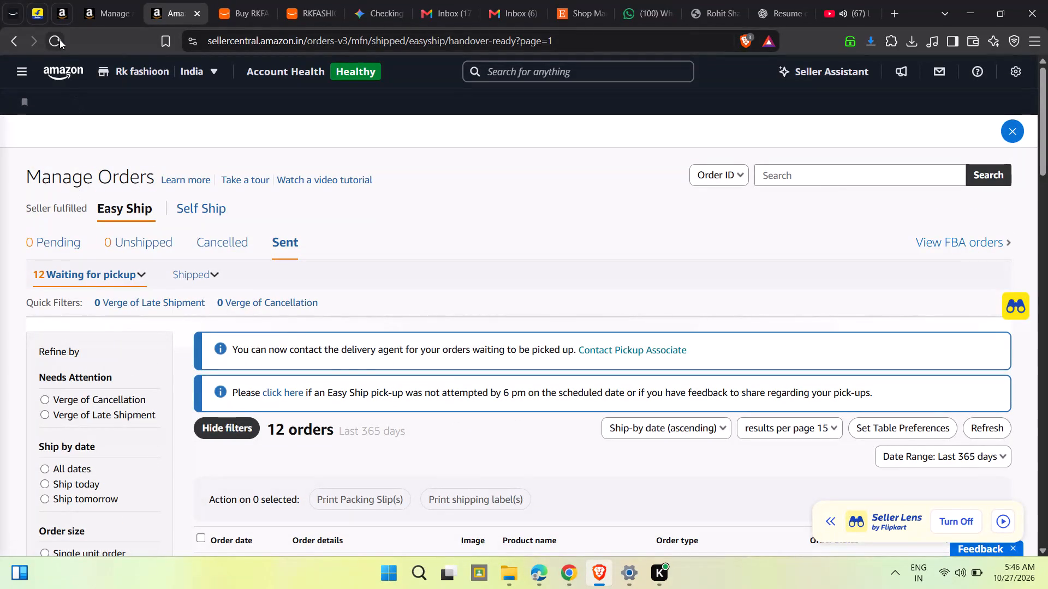
pyautogui.click(59, 39)
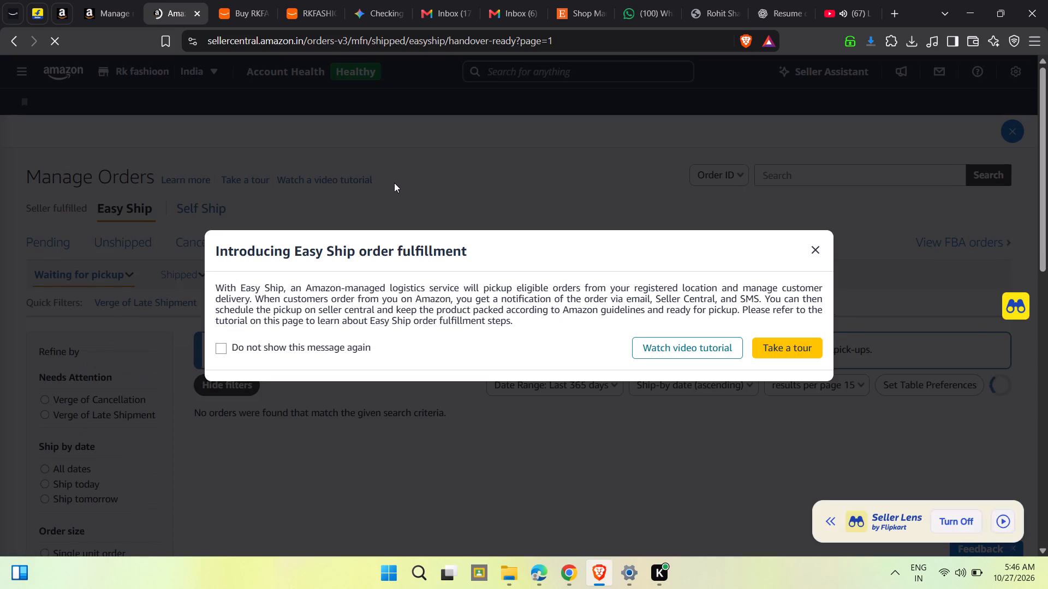
pyautogui.click(811, 246)
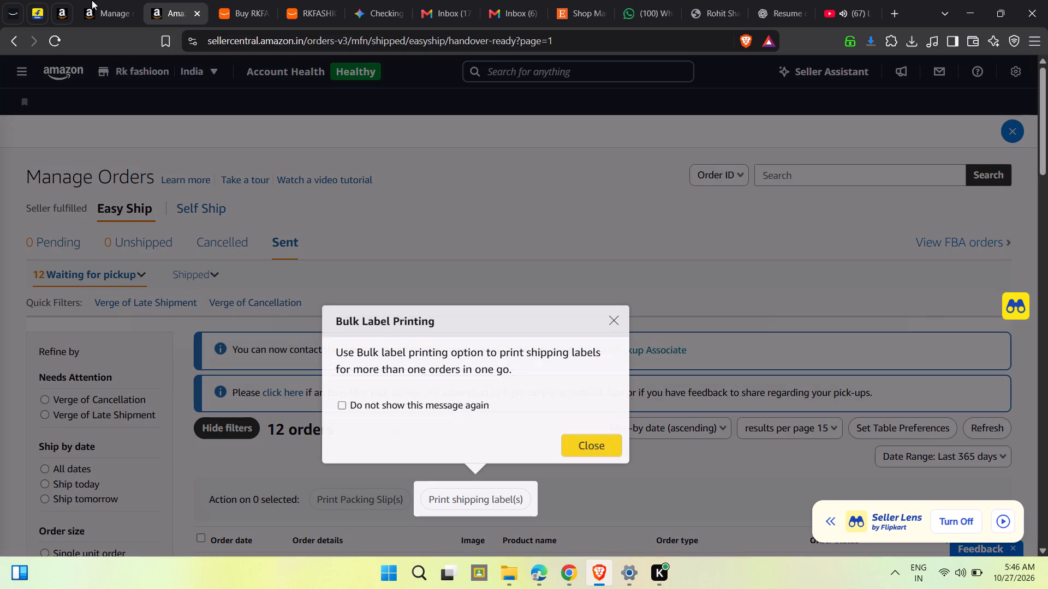
# Look at the Flipkart Seller Hub orders in Chrome and switch to the Edge window holding the Amazon returns report.
pyautogui.click(571, 575)
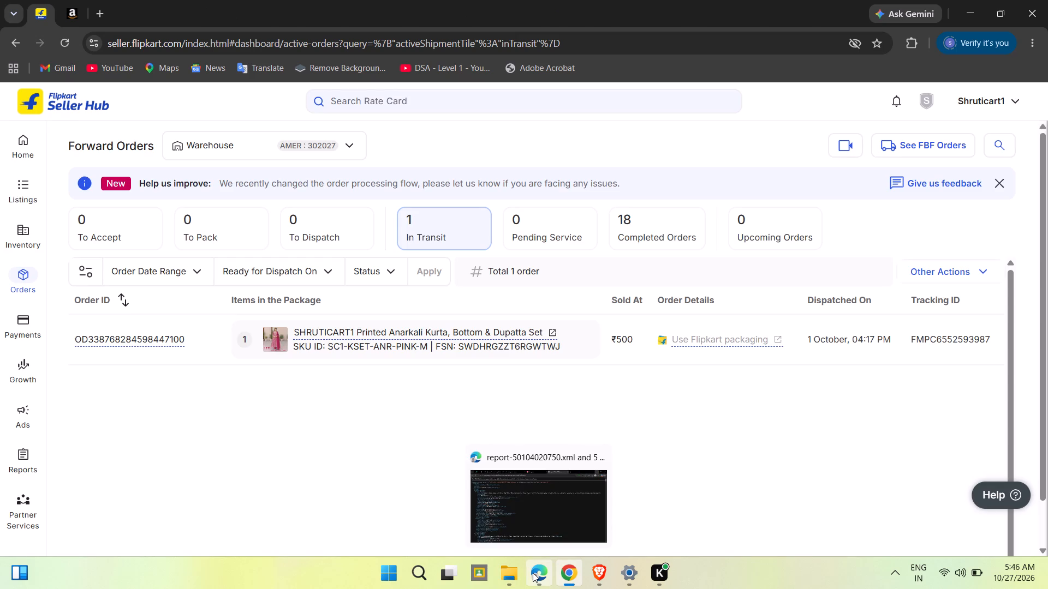
pyautogui.click(533, 573)
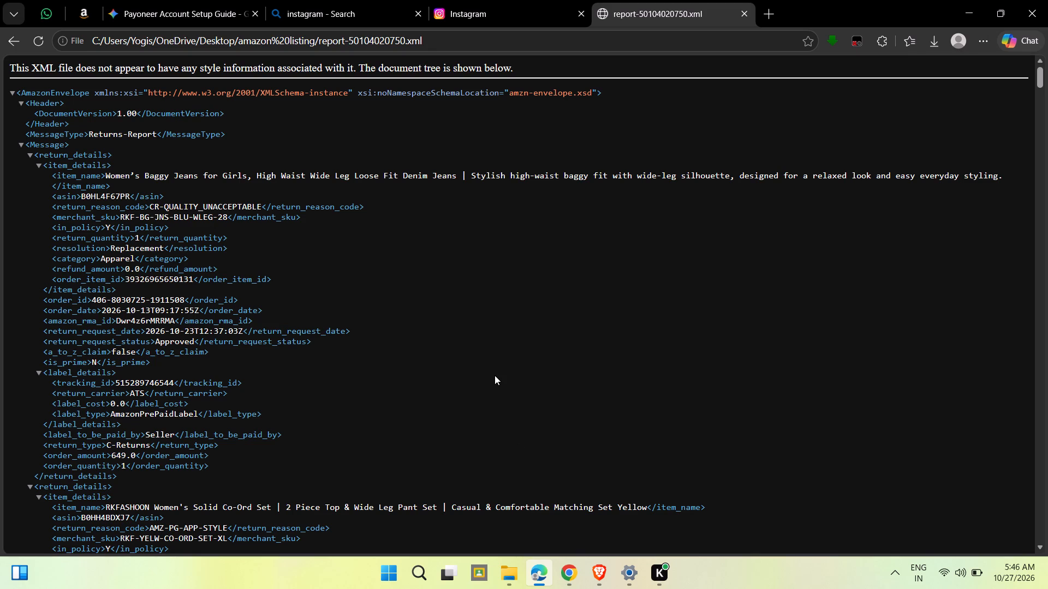